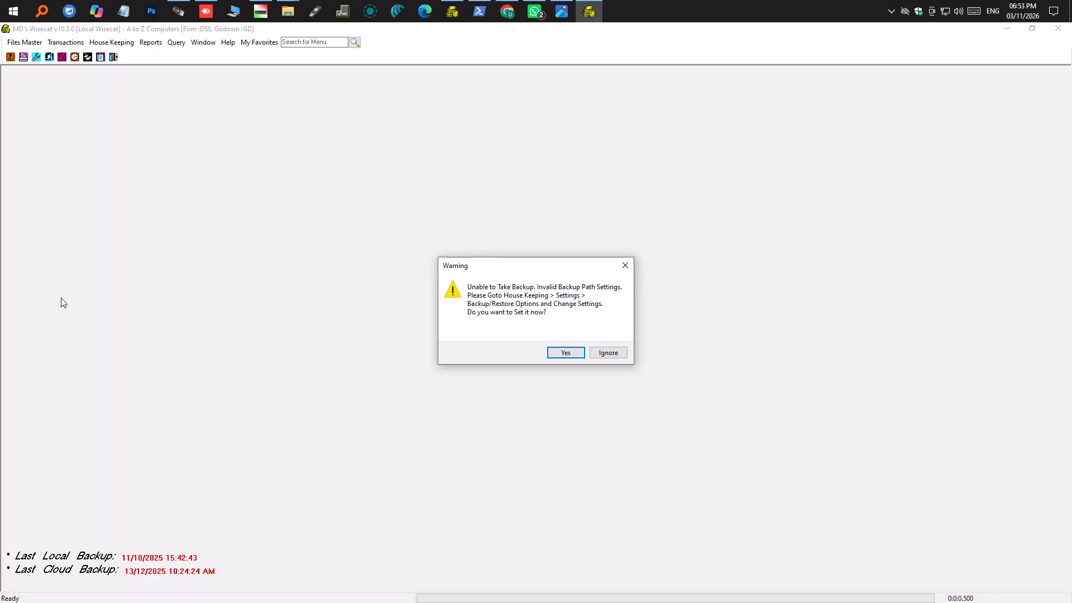
Ignore the invalid backup path warning.
{"action": "left_click", "coordinate": [604, 355]}
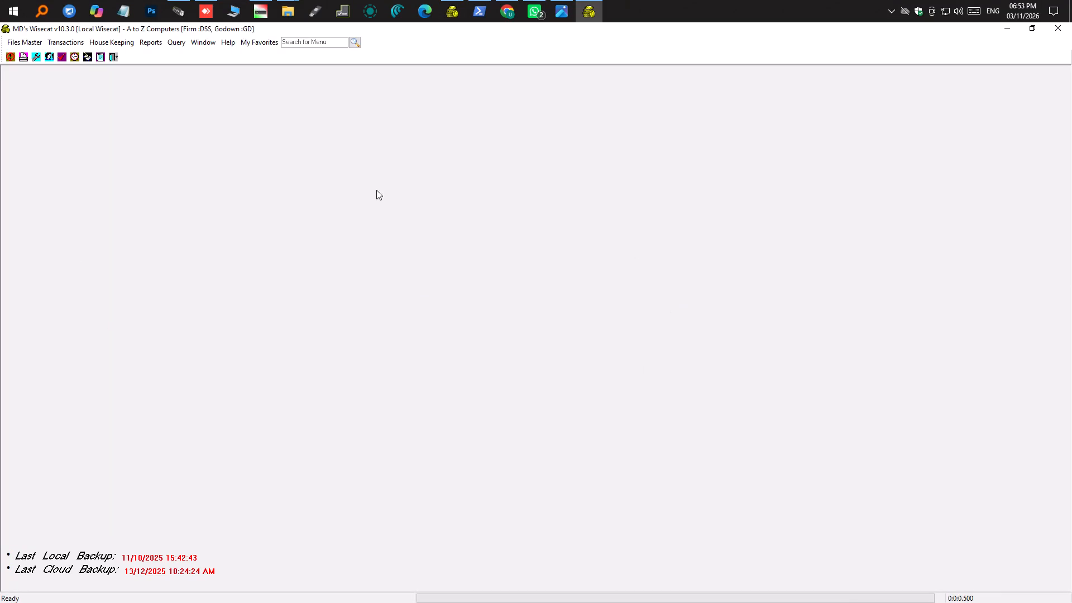
Open the Service Call Assignment list and search the calls by name for PAREKH.
{"action": "left_click", "coordinate": [44, 57]}
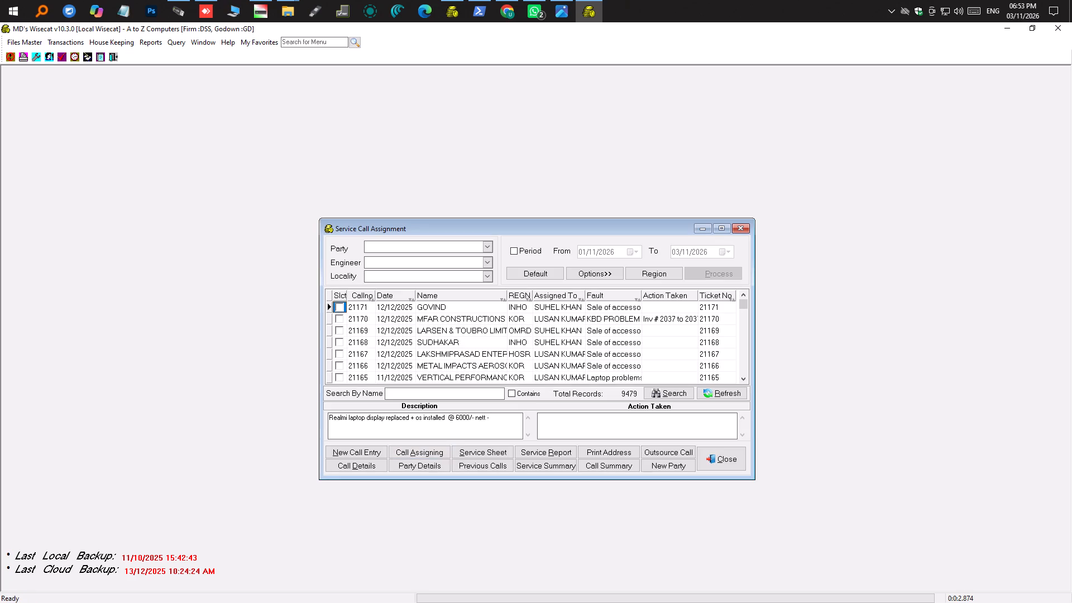
{"action": "left_click", "coordinate": [432, 398]}
{"action": "type", "text": "parekh"}
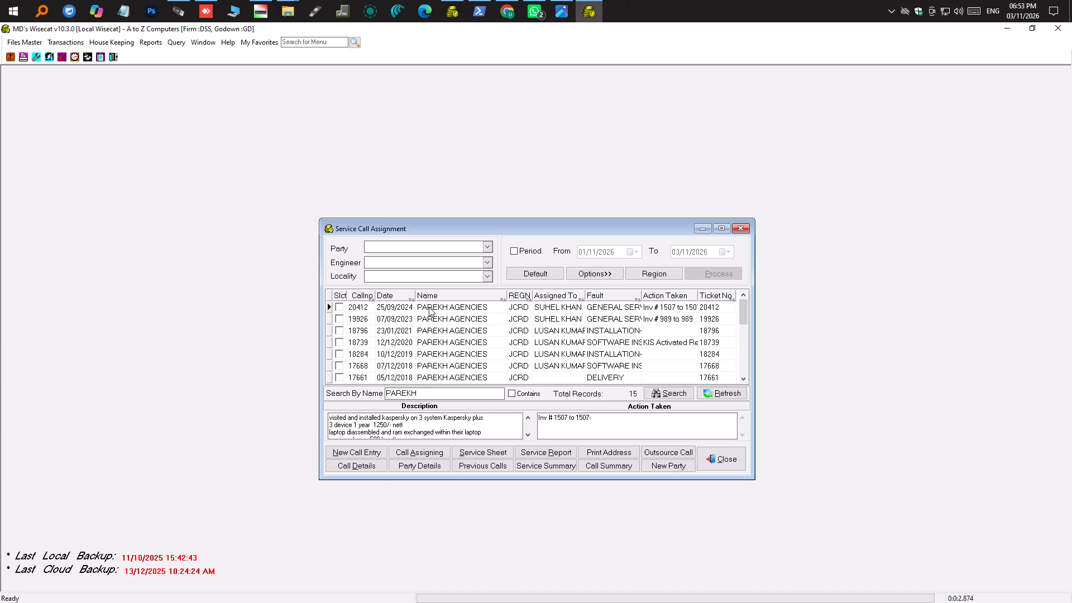
Compare the description and action taken of the two newest PAREKH AGENCIES calls, 20412 and 19926.
{"action": "left_click", "coordinate": [429, 307]}
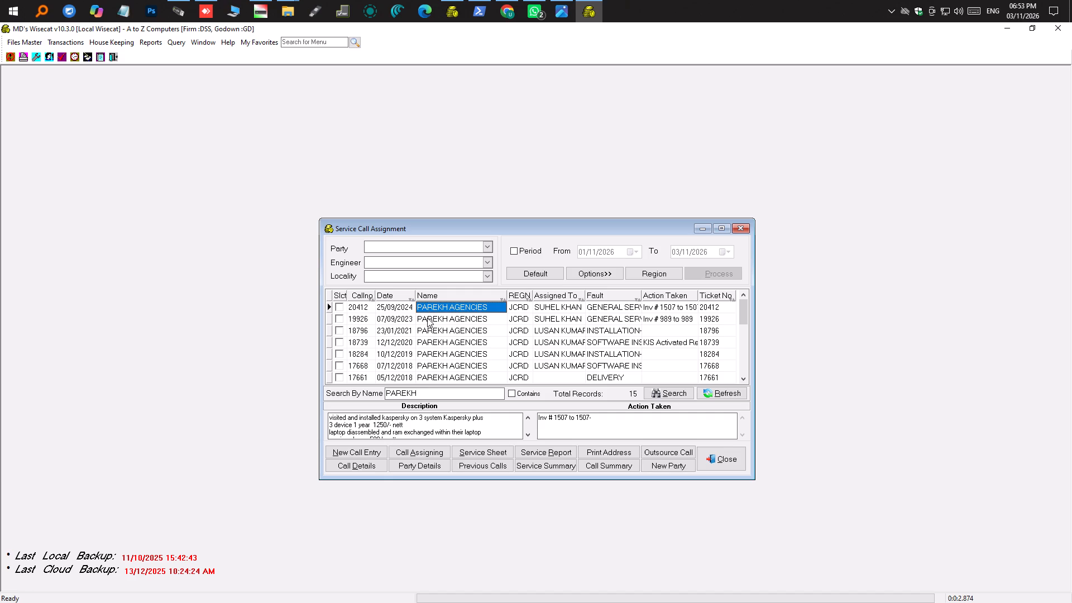
{"action": "left_click", "coordinate": [427, 318]}
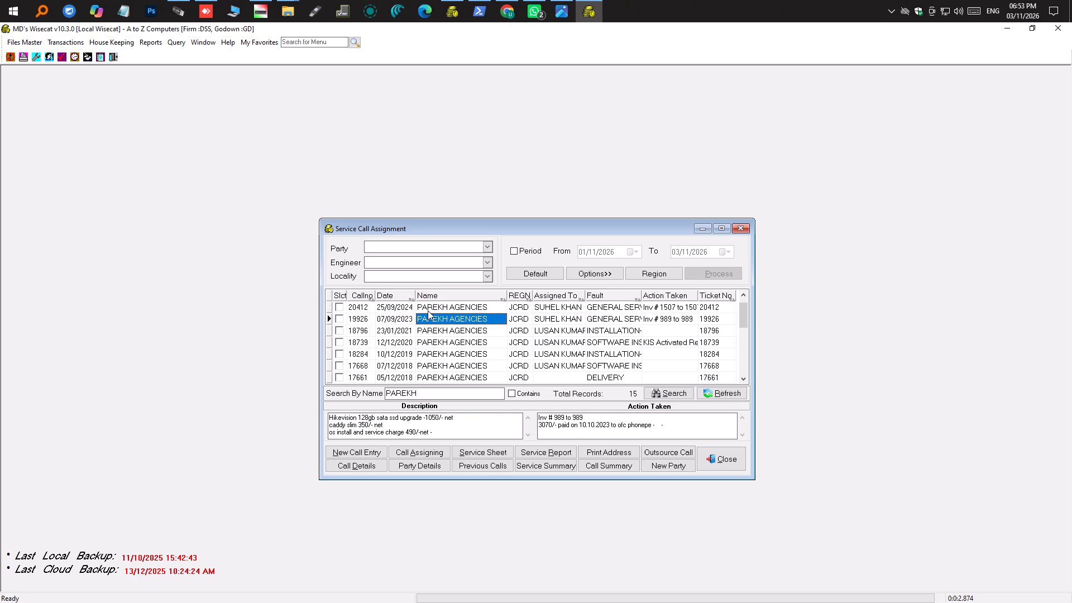
{"action": "left_click", "coordinate": [428, 310]}
{"action": "left_click", "coordinate": [428, 315]}
{"action": "left_click", "coordinate": [429, 308]}
{"action": "left_click", "coordinate": [431, 316]}
{"action": "left_click", "coordinate": [432, 308]}
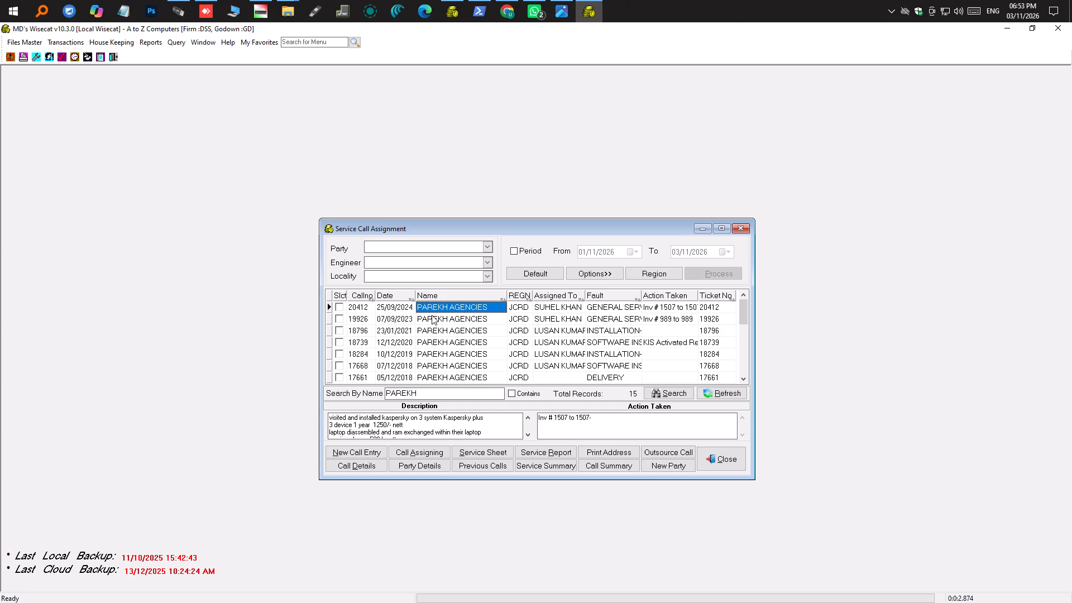
{"action": "left_click", "coordinate": [432, 315]}
{"action": "left_click", "coordinate": [432, 307]}
{"action": "left_click", "coordinate": [430, 318]}
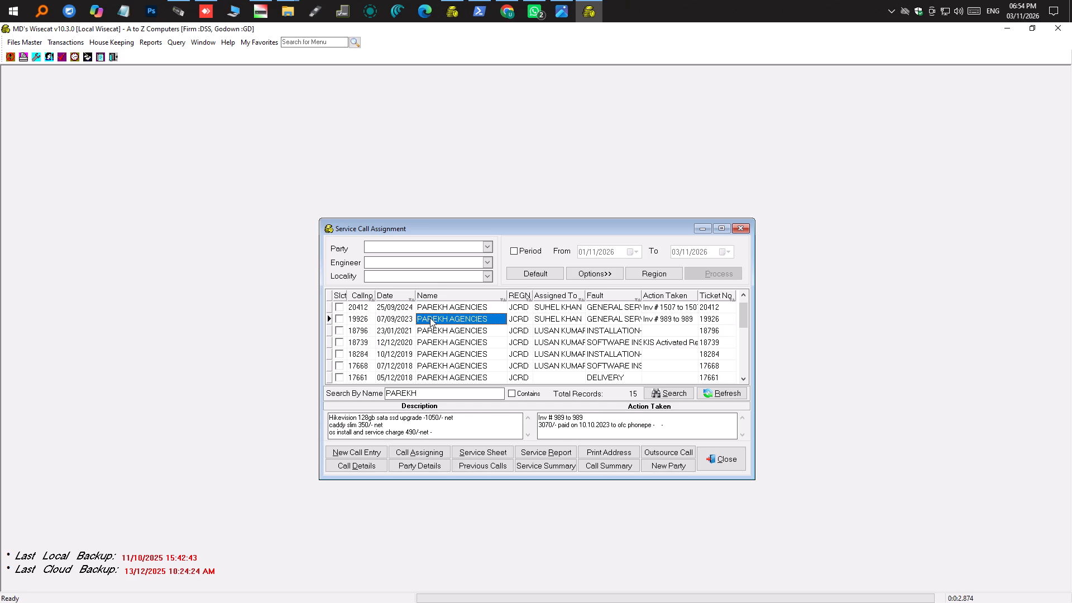
{"action": "left_click", "coordinate": [430, 313]}
{"action": "left_click", "coordinate": [431, 309]}
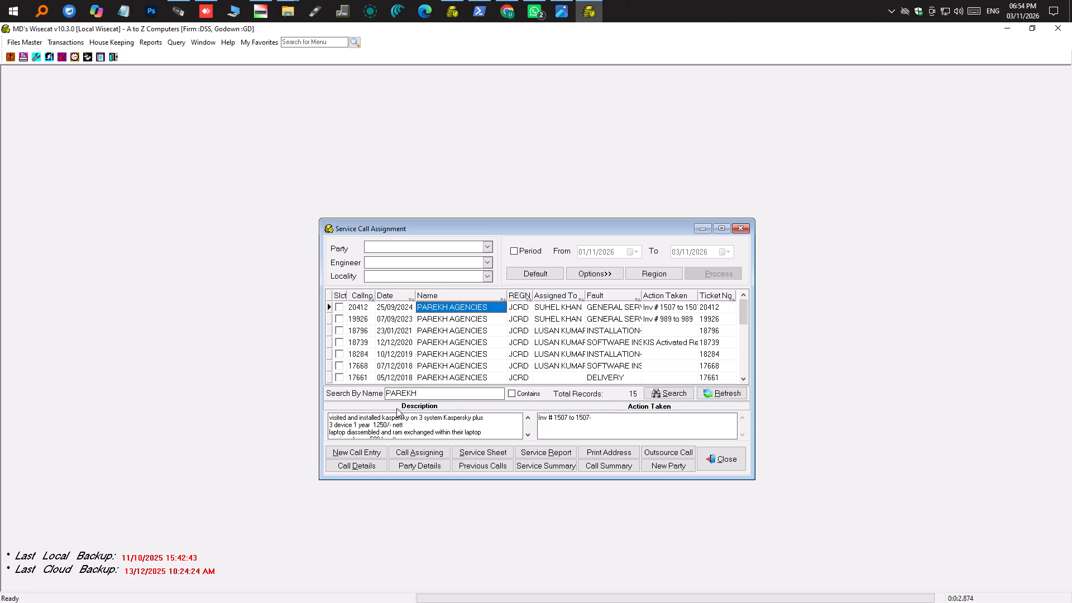
{"action": "left_click", "coordinate": [440, 319]}
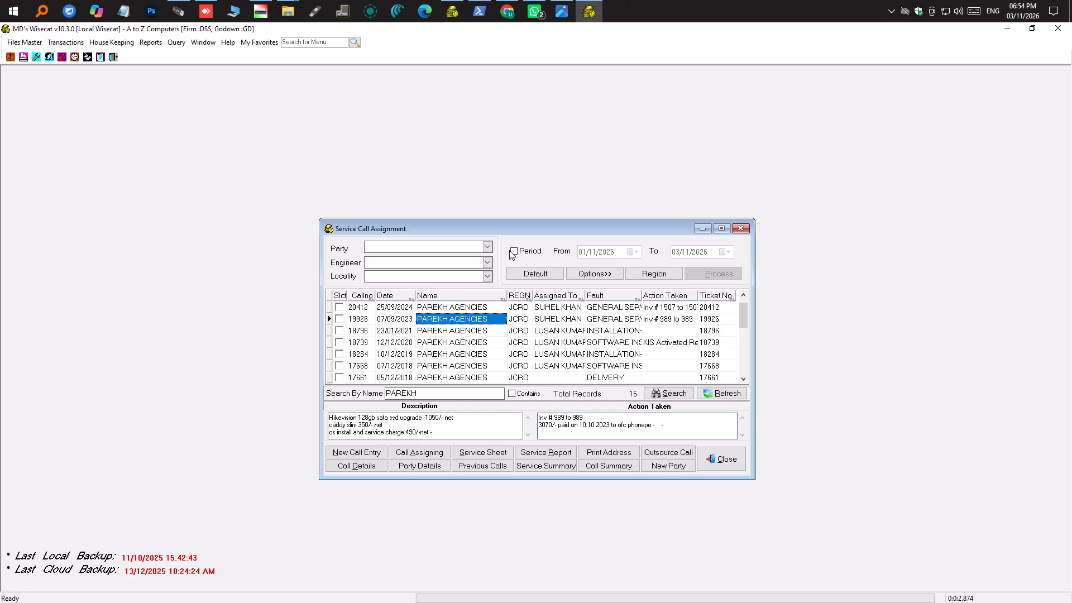
Filter the service calls by period, from 03/11/2026 to 03/11/2026.
{"action": "left_click", "coordinate": [524, 250]}
{"action": "left_click", "coordinate": [623, 253]}
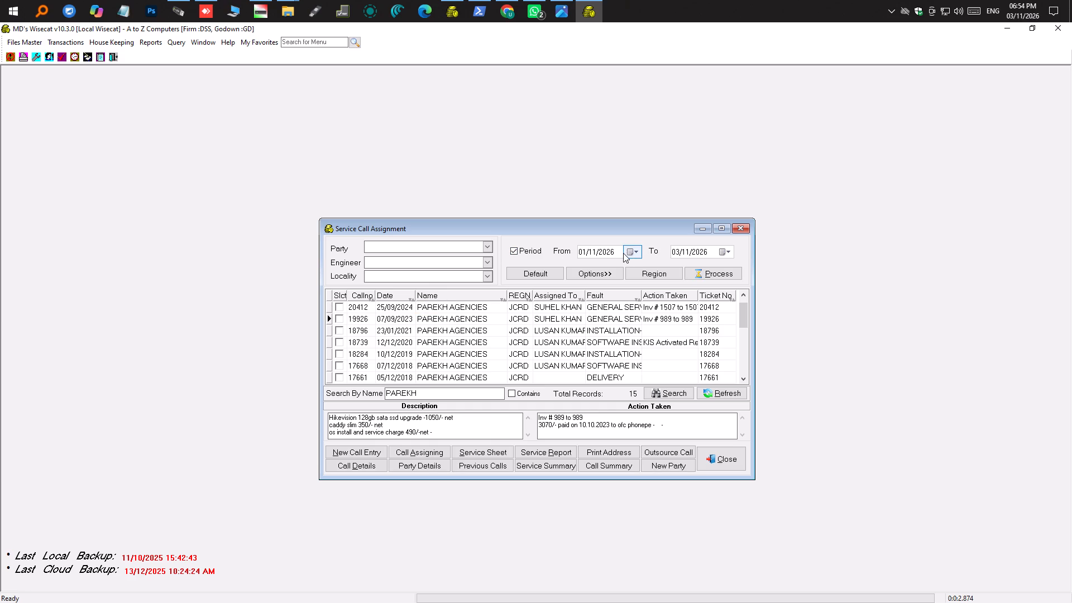
{"action": "left_click", "coordinate": [604, 296]}
{"action": "left_click", "coordinate": [717, 277]}
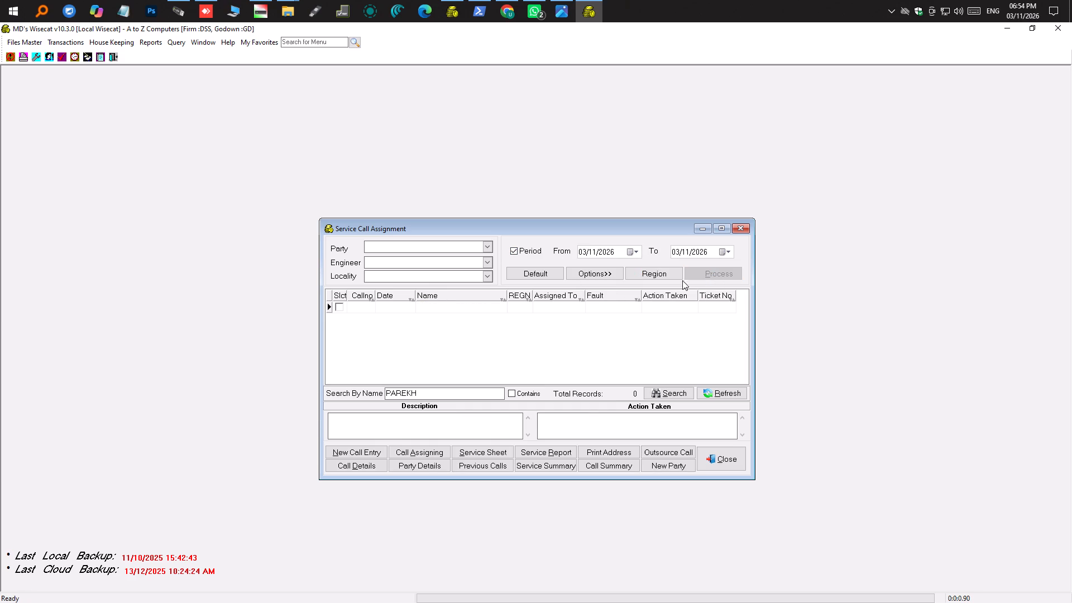
Widen the period filter to start from 30/10/2026 and process the list.
{"action": "left_click", "coordinate": [652, 250]}
{"action": "left_click", "coordinate": [634, 252]}
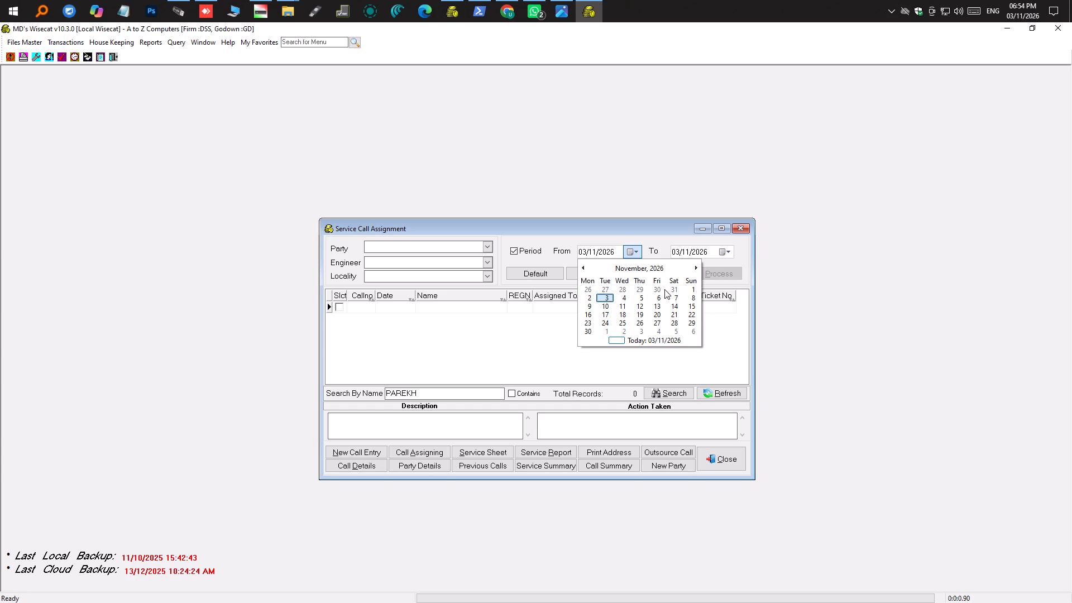
{"action": "left_click", "coordinate": [581, 269]}
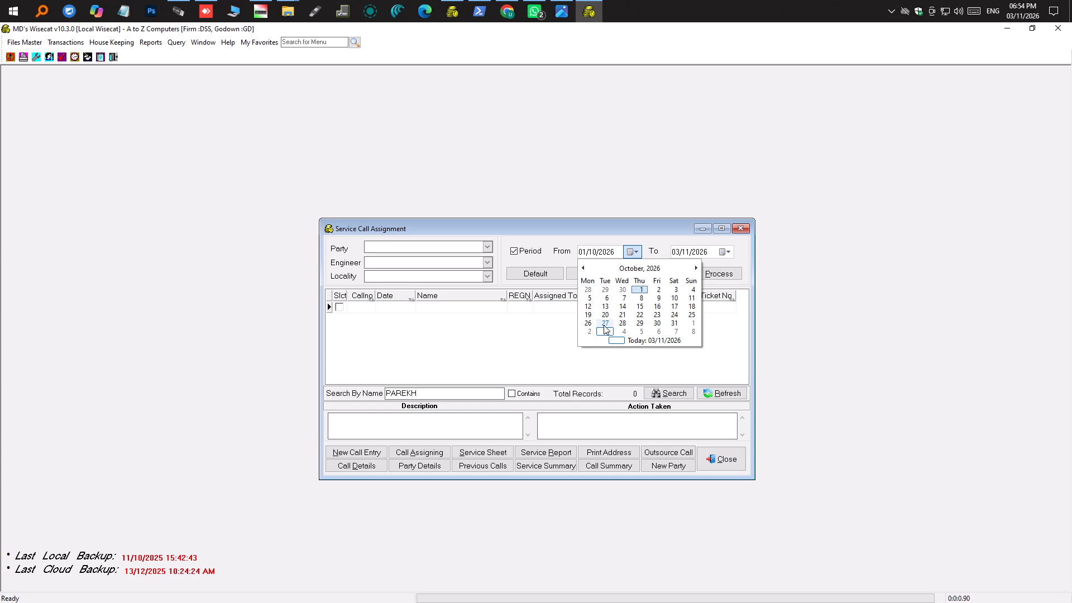
{"action": "left_click", "coordinate": [659, 322]}
{"action": "left_click", "coordinate": [703, 271]}
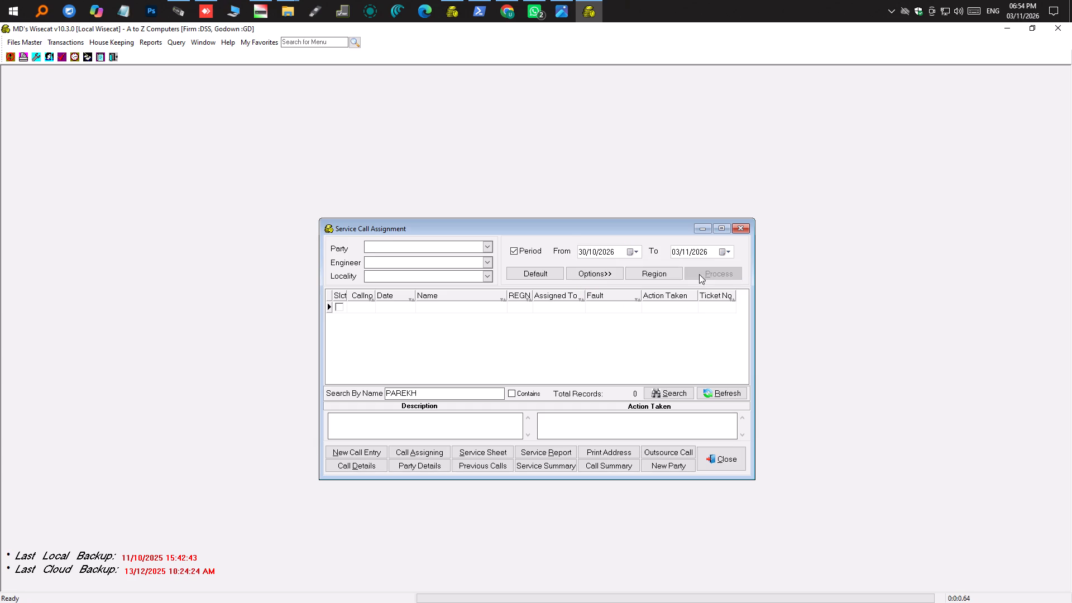
Set the period's start date back to 03/11/2026 and process the list.
{"action": "left_click", "coordinate": [634, 253]}
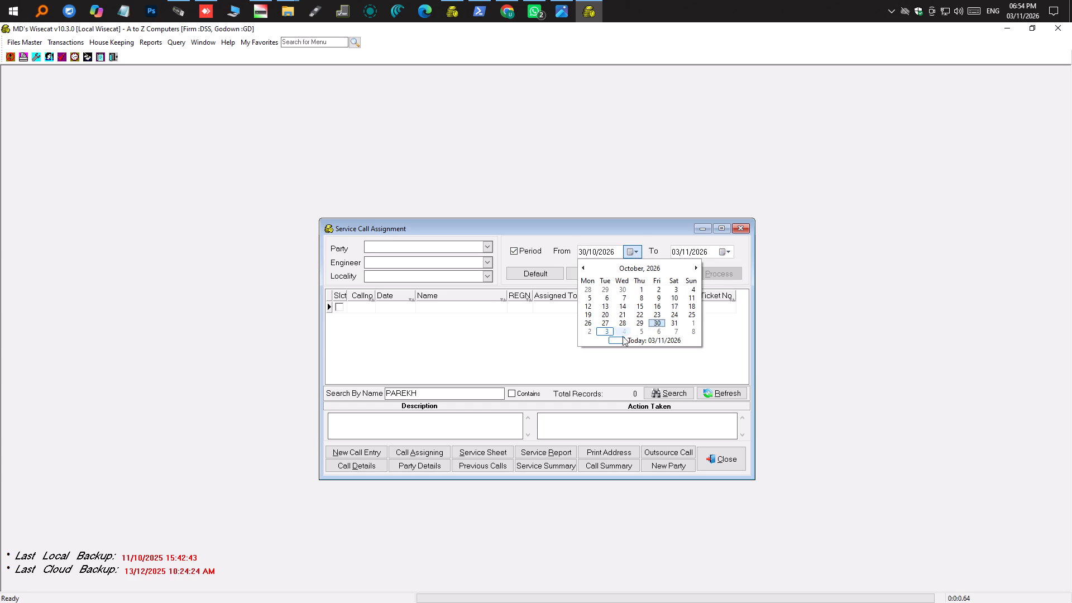
{"action": "left_click", "coordinate": [607, 332]}
{"action": "left_click", "coordinate": [704, 276]}
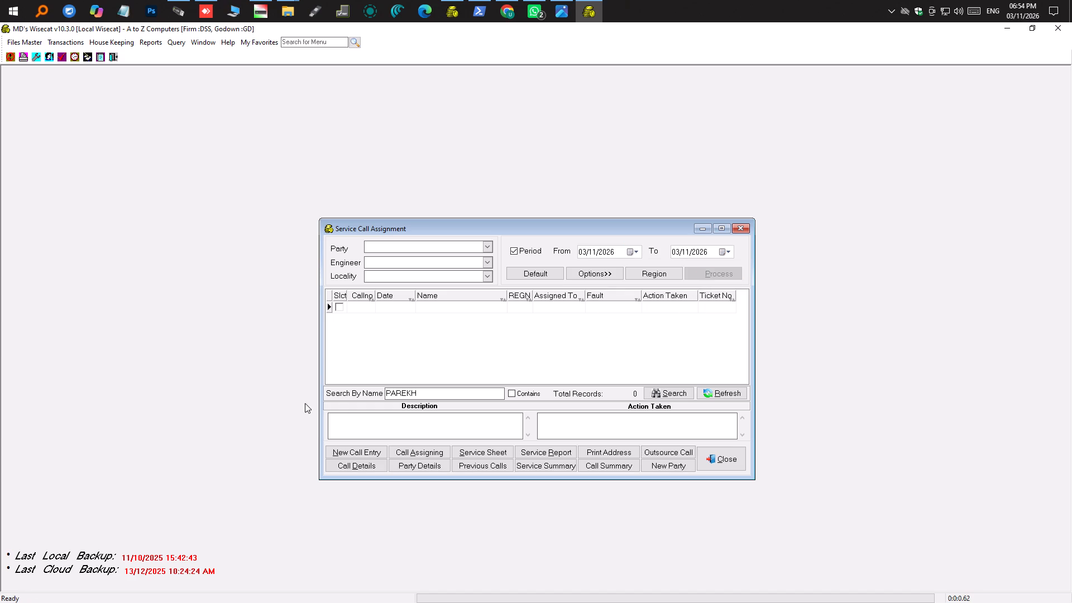
Shorten the name search to PAR, run the search, and close the Service Call Assignment window.
{"action": "left_click", "coordinate": [418, 394]}
{"action": "key", "text": "BackSpace"}
{"action": "key", "text": "BackSpace"}
{"action": "key", "text": "BackSpace"}
{"action": "left_click", "coordinate": [654, 387]}
{"action": "left_click", "coordinate": [644, 376]}
{"action": "left_click", "coordinate": [738, 229]}
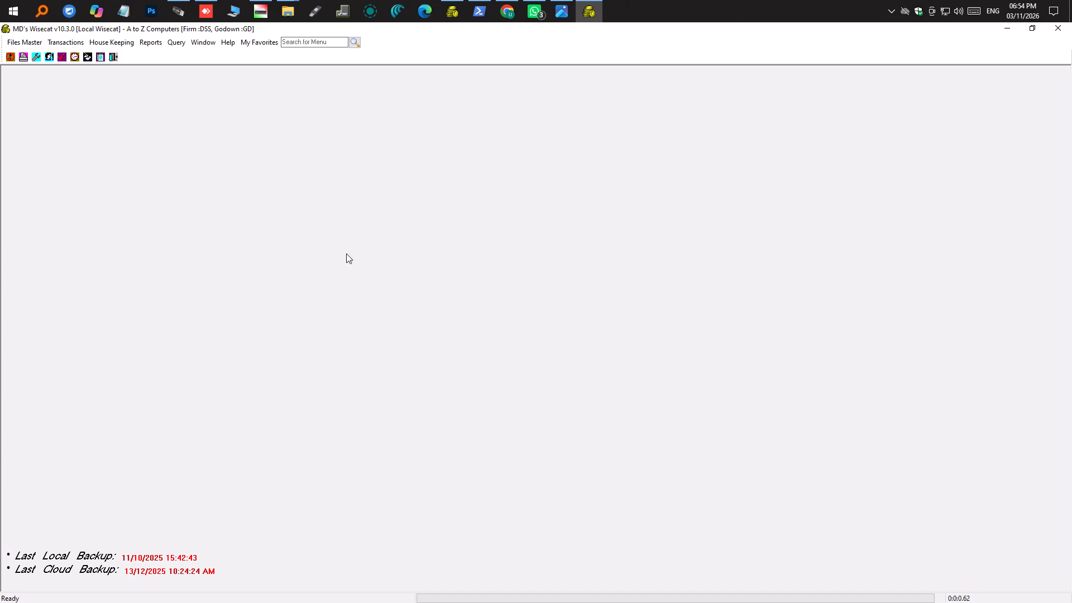
Reopen the unfiltered Service Call Assignment list and examine the records up to the first one.
{"action": "left_click", "coordinate": [46, 59]}
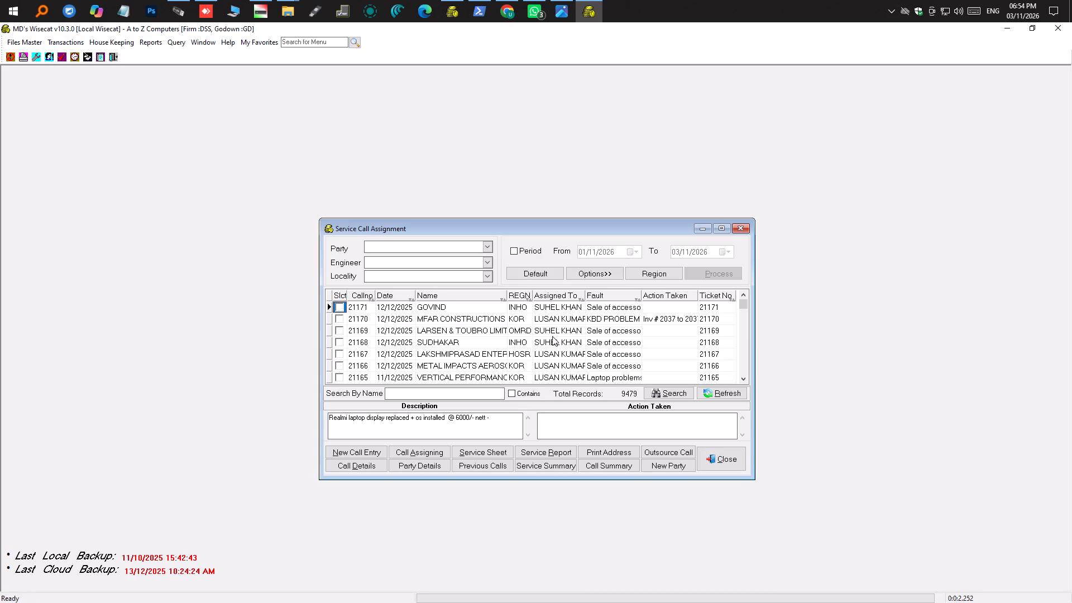
{"action": "left_click", "coordinate": [437, 366]}
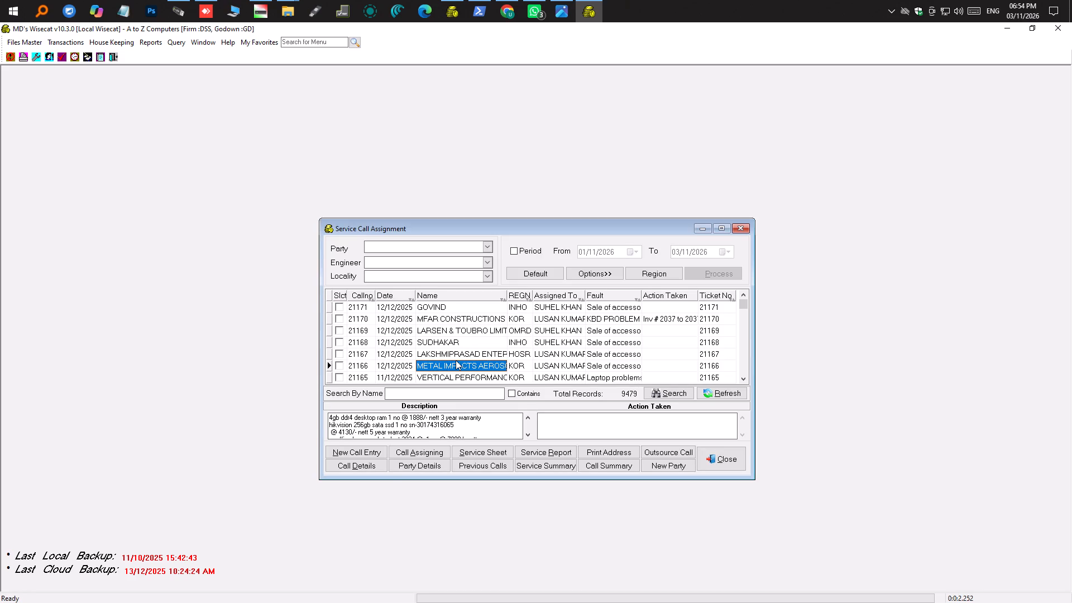
{"action": "key", "text": "Up"}
{"action": "key", "text": "Up"}
{"action": "key", "text": "Up"}
{"action": "key", "text": "Up"}
{"action": "key", "text": "Up"}
{"action": "key", "text": "Up"}
{"action": "key", "text": "Up"}
{"action": "key", "text": "Up"}
{"action": "key", "text": "Up"}
{"action": "key", "text": "Up"}
{"action": "key", "text": "Up"}
{"action": "key", "text": "Up"}
{"action": "key", "text": "Up"}
{"action": "key", "text": "Up"}
{"action": "key", "text": "Up"}
{"action": "key", "text": "Up"}
{"action": "key", "text": "Up"}
{"action": "key", "text": "Up"}
{"action": "key", "text": "Up"}
{"action": "key", "text": "Up"}
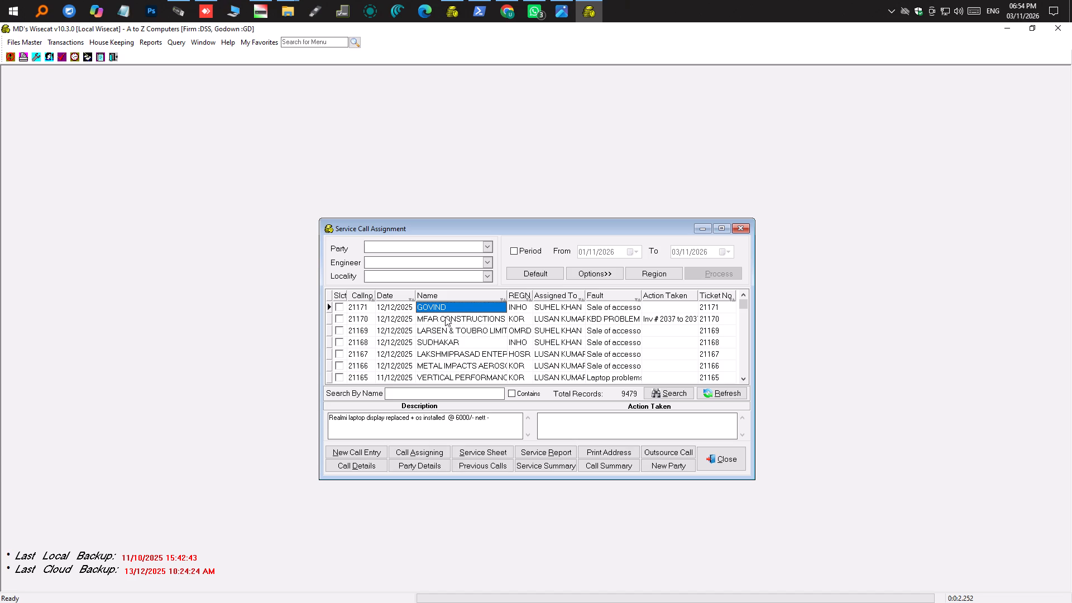
Sort the service calls by date with the oldest first and view the start of the list.
{"action": "left_click", "coordinate": [396, 296]}
{"action": "key", "text": "Up"}
{"action": "key", "text": "Up"}
{"action": "key", "text": "Up"}
{"action": "key", "text": "Up"}
{"action": "key", "text": "Up"}
{"action": "key", "text": "Up"}
{"action": "key", "text": "Up"}
{"action": "key", "text": "Up"}
{"action": "key", "text": "Up"}
{"action": "key", "text": "Up"}
{"action": "key", "text": "Up"}
{"action": "key", "text": "Up"}
{"action": "key", "text": "Up"}
{"action": "key", "text": "Up"}
{"action": "key", "text": "Up"}
{"action": "key", "text": "Up"}
{"action": "key", "text": "Up"}
{"action": "key", "text": "Up"}
{"action": "key", "text": "Up"}
{"action": "key", "text": "Up"}
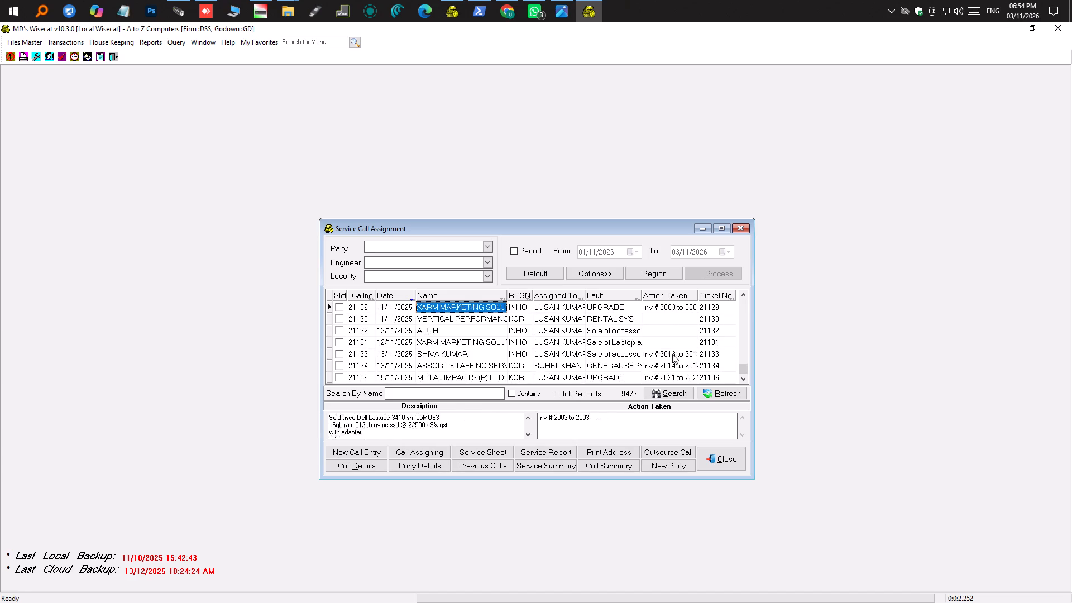
{"action": "left_click_drag", "start_coordinate": [744, 367], "coordinate": [740, 295]}
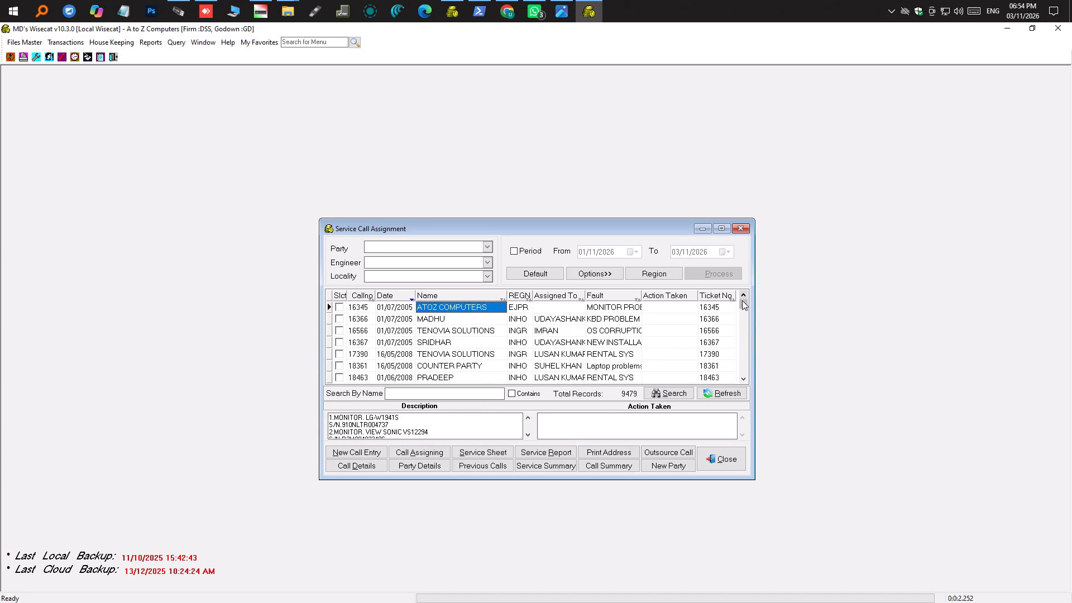
Reverse the date sort to newest first and examine the most recent service calls.
{"action": "left_click", "coordinate": [395, 295]}
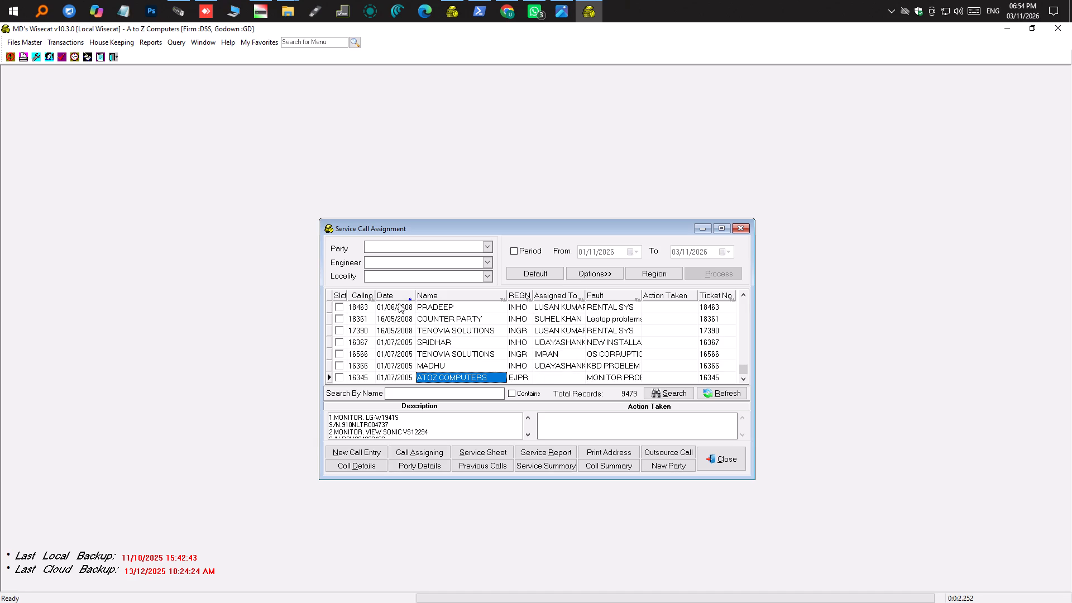
{"action": "left_click_drag", "start_coordinate": [745, 371], "coordinate": [739, 298]}
{"action": "scroll", "coordinate": [442, 313], "scroll_direction": "up", "scroll_amount": 16}
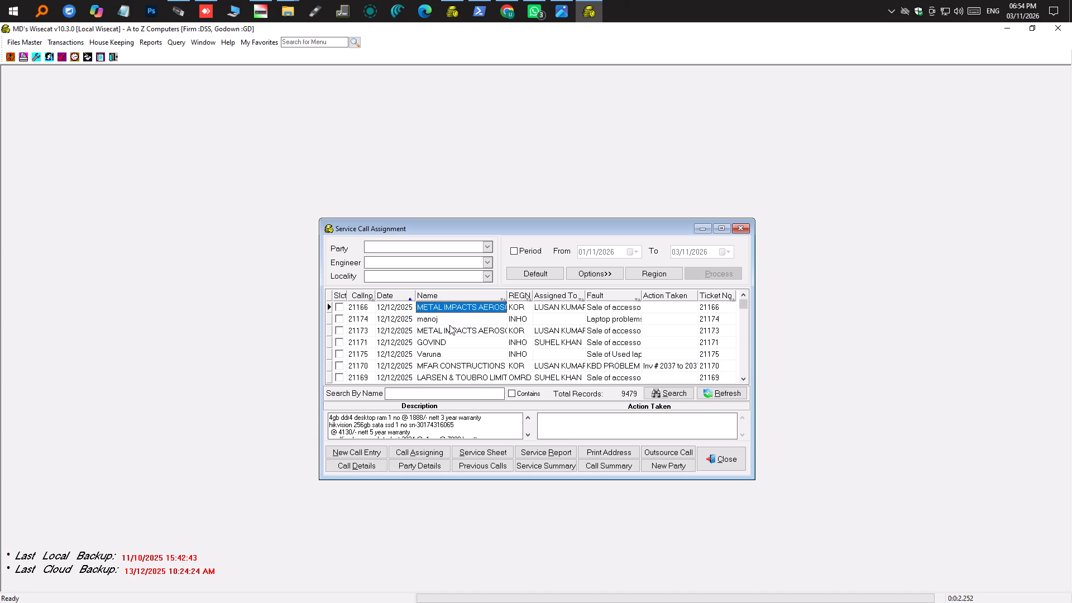
{"action": "scroll", "coordinate": [450, 327], "scroll_direction": "up", "scroll_amount": 16}
{"action": "scroll", "coordinate": [447, 346], "scroll_direction": "up", "scroll_amount": 5}
{"action": "scroll", "coordinate": [423, 327], "scroll_direction": "up", "scroll_amount": 16}
Switch the date sort to oldest first again and check the start of the list.
{"action": "left_click", "coordinate": [399, 298]}
{"action": "left_click_drag", "start_coordinate": [743, 368], "coordinate": [750, 301]}
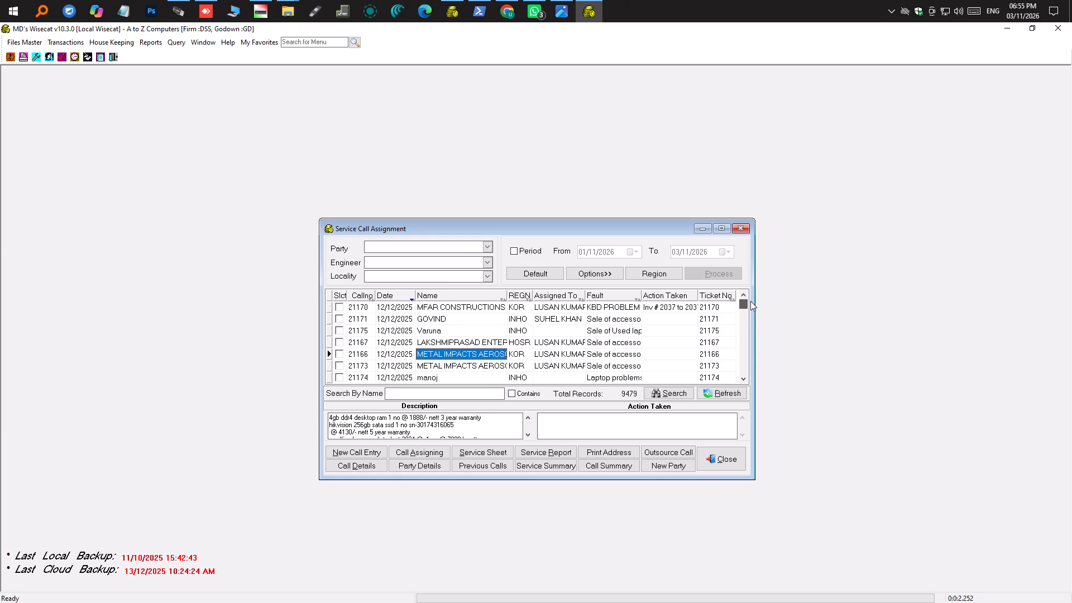
{"action": "left_click_drag", "start_coordinate": [750, 301], "coordinate": [751, 300]}
{"action": "scroll", "coordinate": [443, 314], "scroll_direction": "up", "scroll_amount": 10}
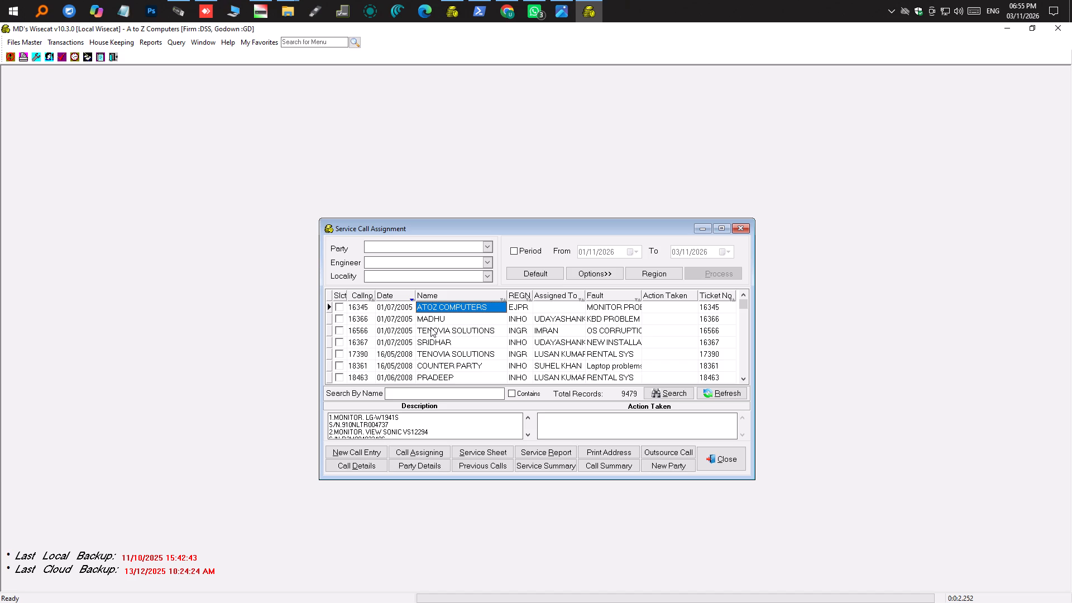
{"action": "scroll", "coordinate": [430, 327], "scroll_direction": "up", "scroll_amount": 6}
Sort the calls by date newest first, check up to the first record, and close the Service Call Assignment window.
{"action": "left_click", "coordinate": [399, 300]}
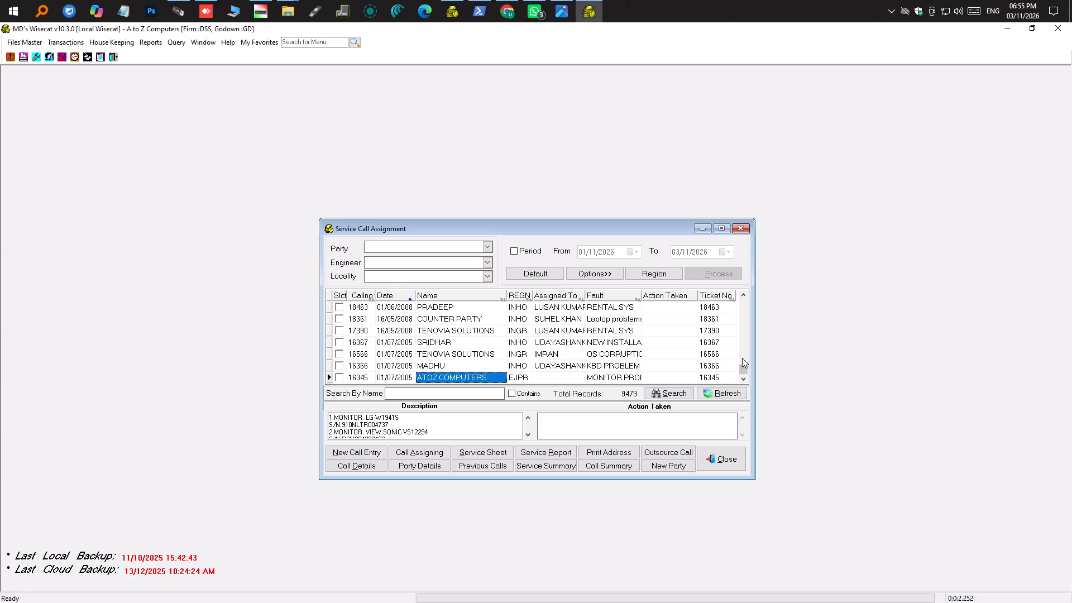
{"action": "left_click_drag", "start_coordinate": [743, 370], "coordinate": [754, 293]}
{"action": "scroll", "coordinate": [671, 330], "scroll_direction": "up", "scroll_amount": 9}
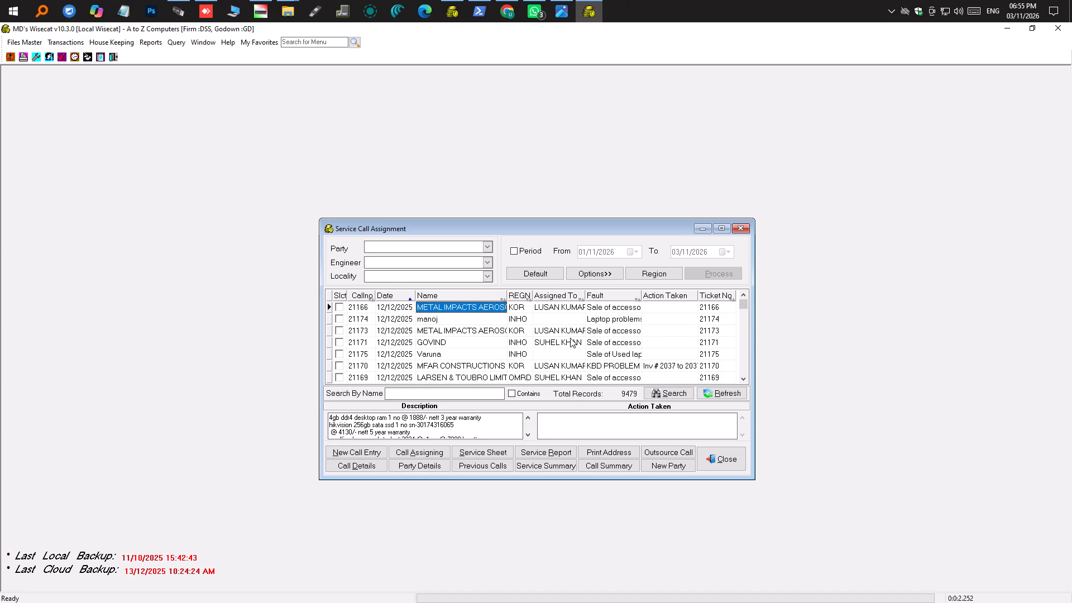
{"action": "left_click", "coordinate": [559, 337]}
{"action": "key", "text": "Up"}
{"action": "key", "text": "Up"}
{"action": "key", "text": "Up"}
{"action": "key", "text": "Up"}
{"action": "key", "text": "Up"}
{"action": "key", "text": "Up"}
{"action": "key", "text": "Up"}
{"action": "key", "text": "Up"}
{"action": "key", "text": "Up"}
{"action": "key", "text": "Up"}
{"action": "key", "text": "Up"}
{"action": "key", "text": "Up"}
{"action": "key", "text": "Up"}
{"action": "key", "text": "Up"}
{"action": "key", "text": "Up"}
{"action": "key", "text": "Up"}
{"action": "key", "text": "Up"}
{"action": "key", "text": "Up"}
{"action": "key", "text": "Up"}
{"action": "key", "text": "Up"}
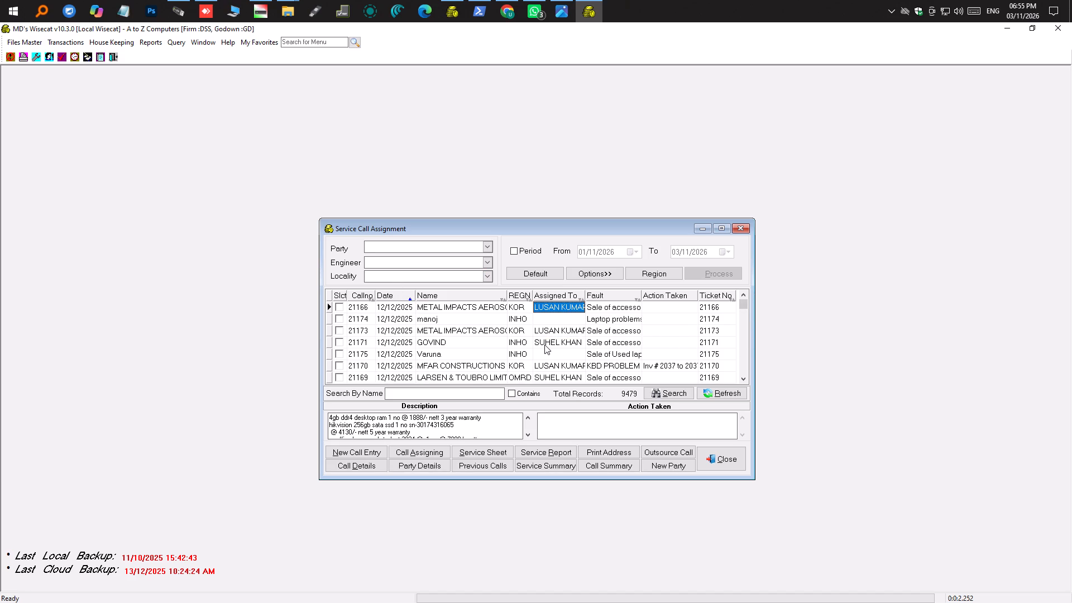
{"action": "key", "text": "Up"}
{"action": "key", "text": "Up"}
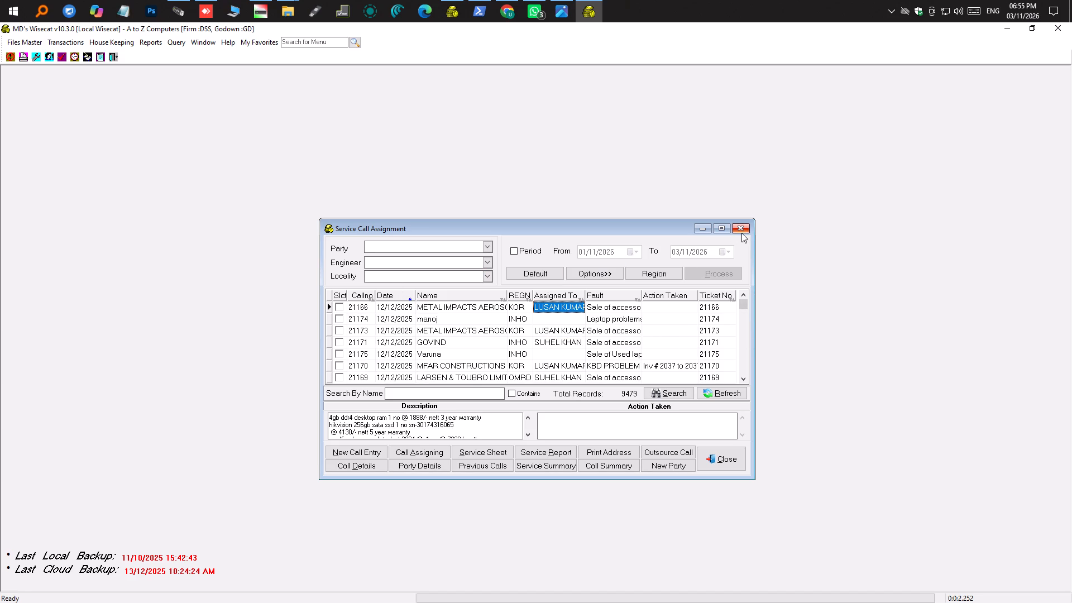
{"action": "left_click", "coordinate": [741, 233]}
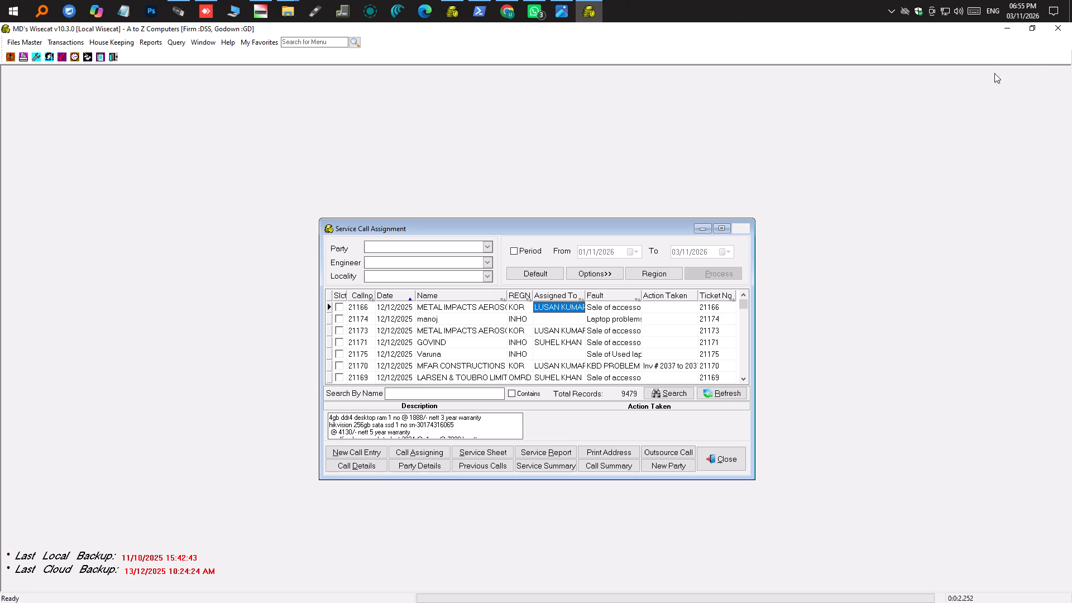
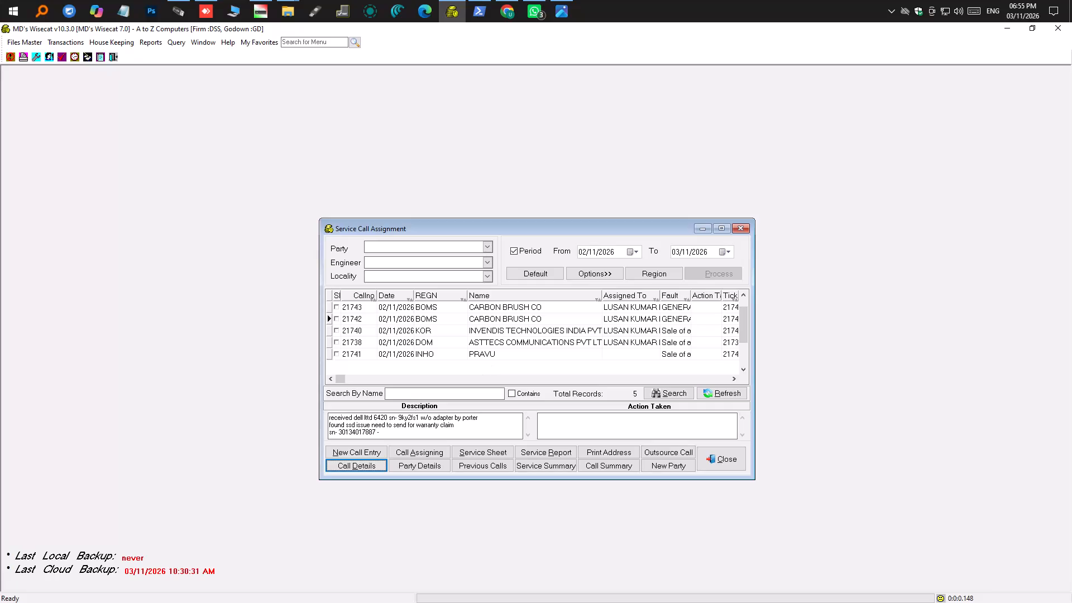
Close the Service Call Assignment window and reopen it with no period filter.
{"action": "left_click", "coordinate": [408, 391]}
{"action": "left_click", "coordinate": [747, 224]}
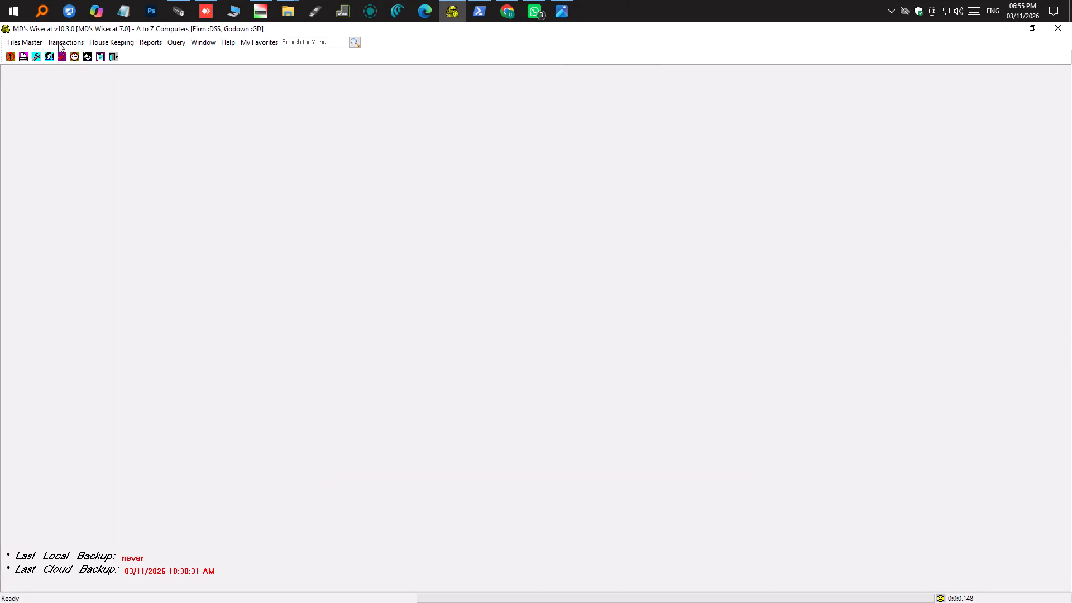
{"action": "left_click", "coordinate": [51, 59]}
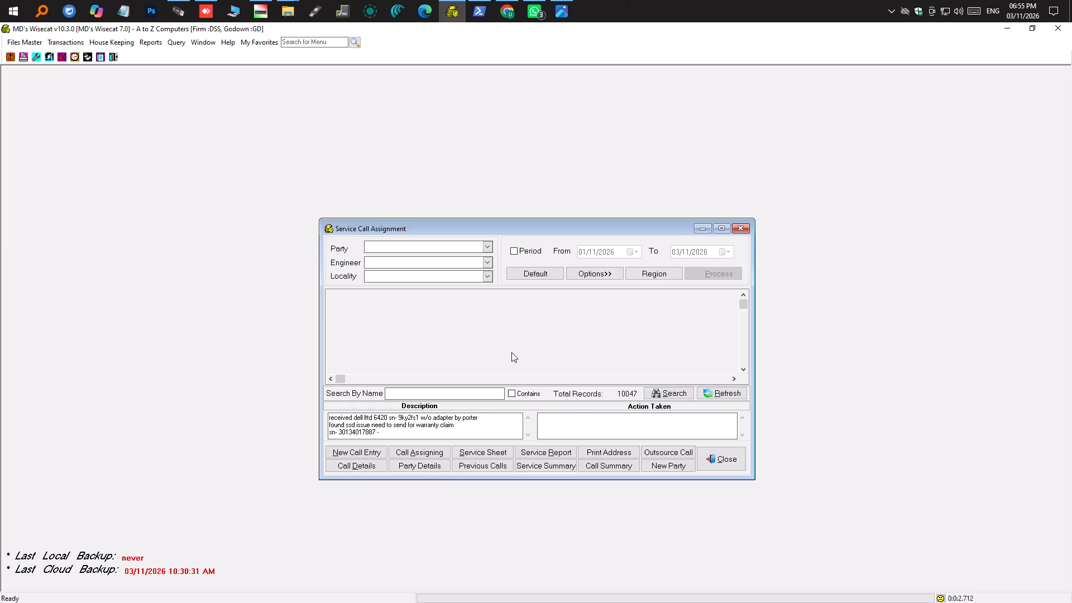
Step down through the unfiltered service calls from the start of the list, checking each call's description.
{"action": "left_click", "coordinate": [511, 352]}
{"action": "scroll", "coordinate": [511, 352], "scroll_direction": "up", "scroll_amount": 20}
{"action": "scroll", "coordinate": [511, 352], "scroll_direction": "up", "scroll_amount": 3}
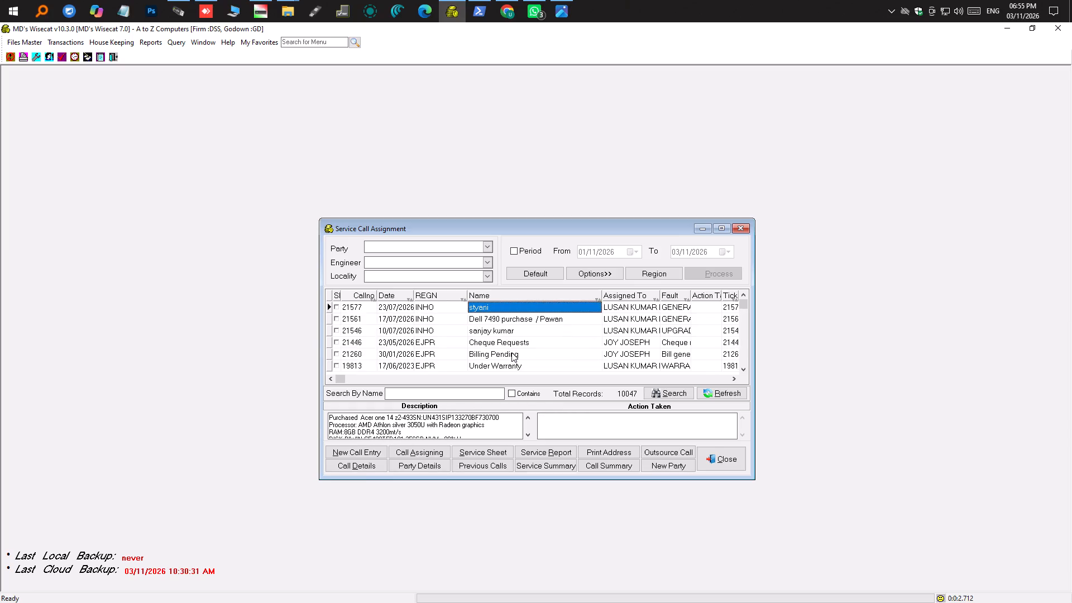
{"action": "scroll", "coordinate": [511, 352], "scroll_direction": "up", "scroll_amount": 5}
{"action": "left_click", "coordinate": [487, 328]}
{"action": "left_click", "coordinate": [480, 339]}
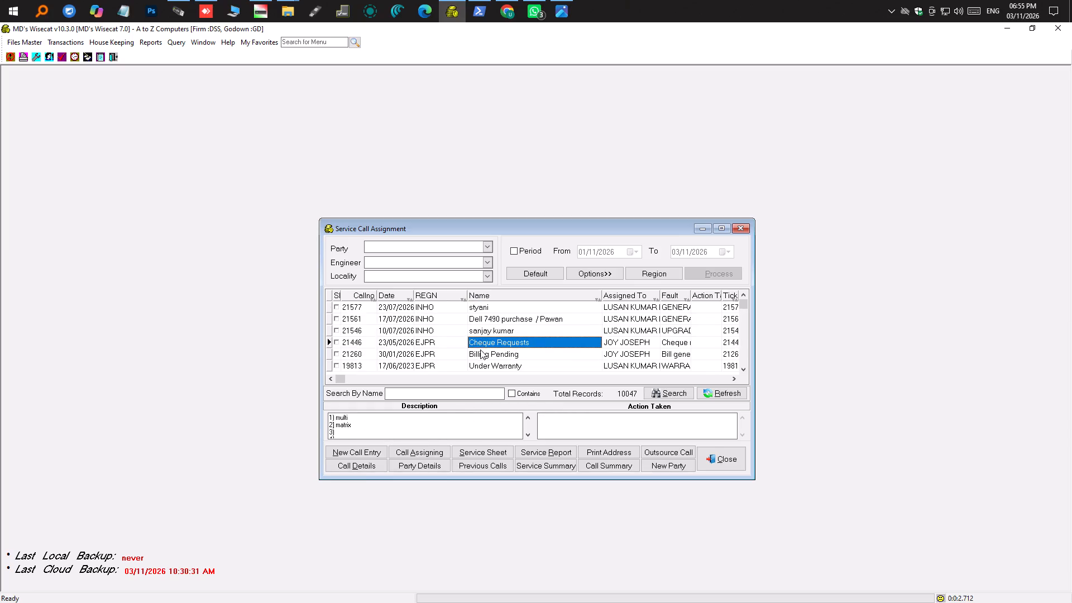
{"action": "left_click", "coordinate": [480, 350]}
{"action": "left_click", "coordinate": [481, 365]}
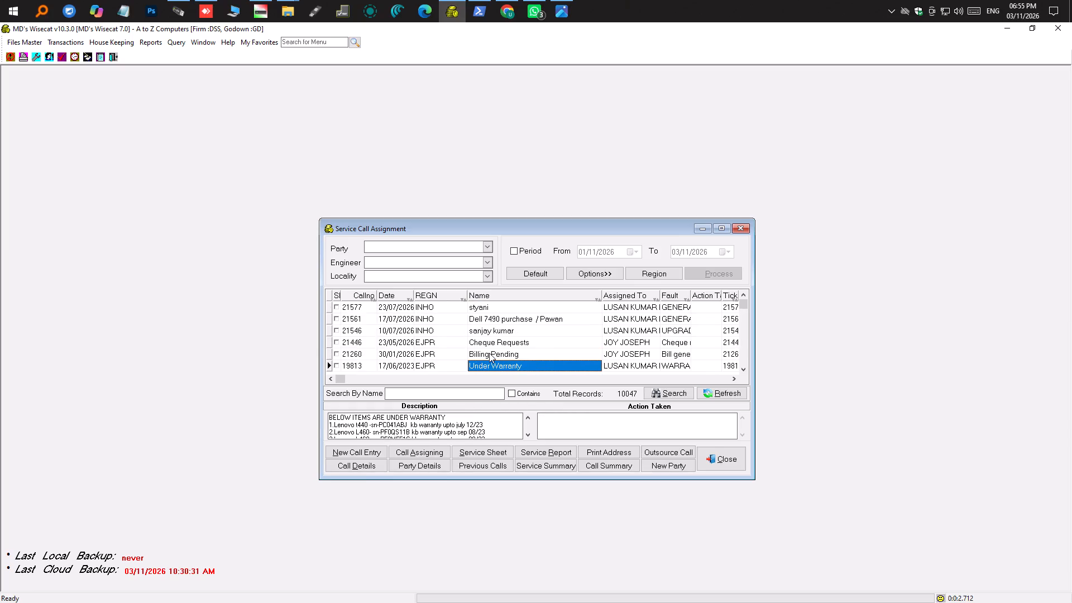
{"action": "key", "text": "Down"}
{"action": "key", "text": "Down"}
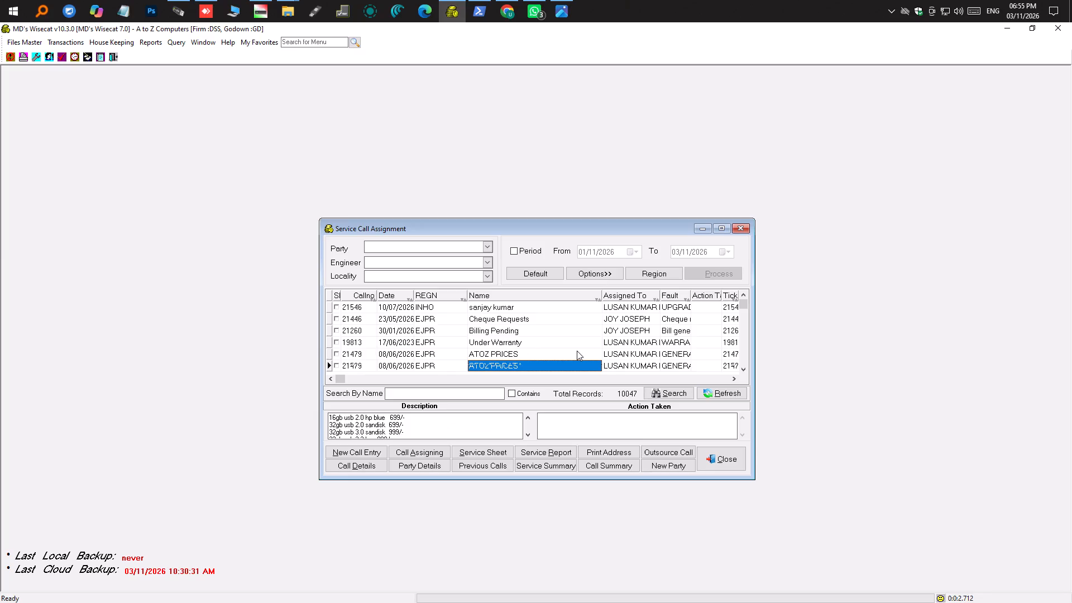
{"action": "key", "text": "Down"}
{"action": "key", "text": "Down"}
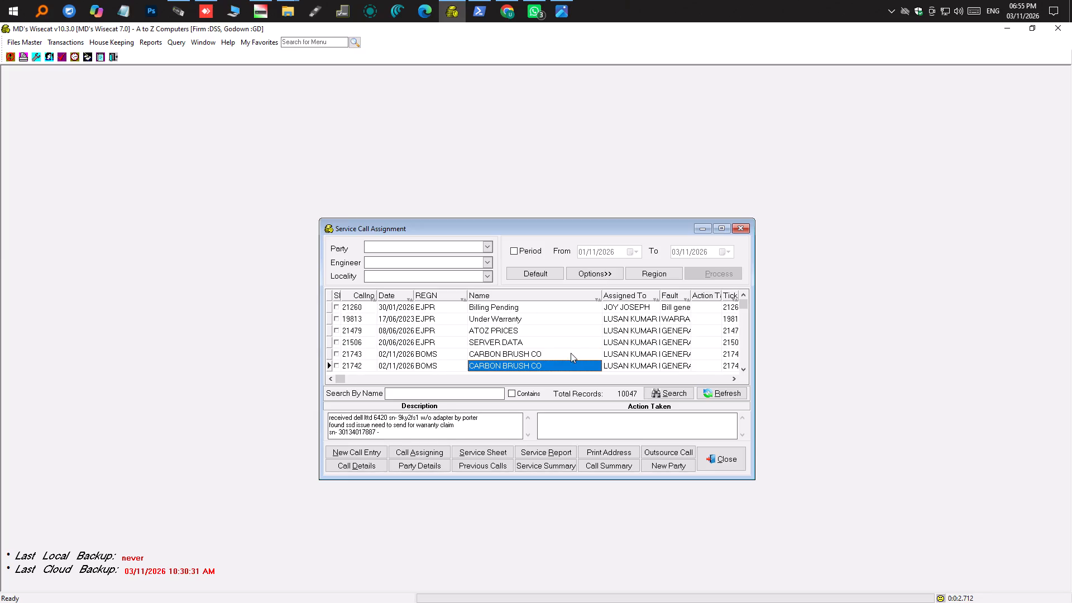
{"action": "key", "text": "Down"}
{"action": "key", "text": "Down"}
{"action": "key", "text": "Down"}
{"action": "key", "text": "Down"}
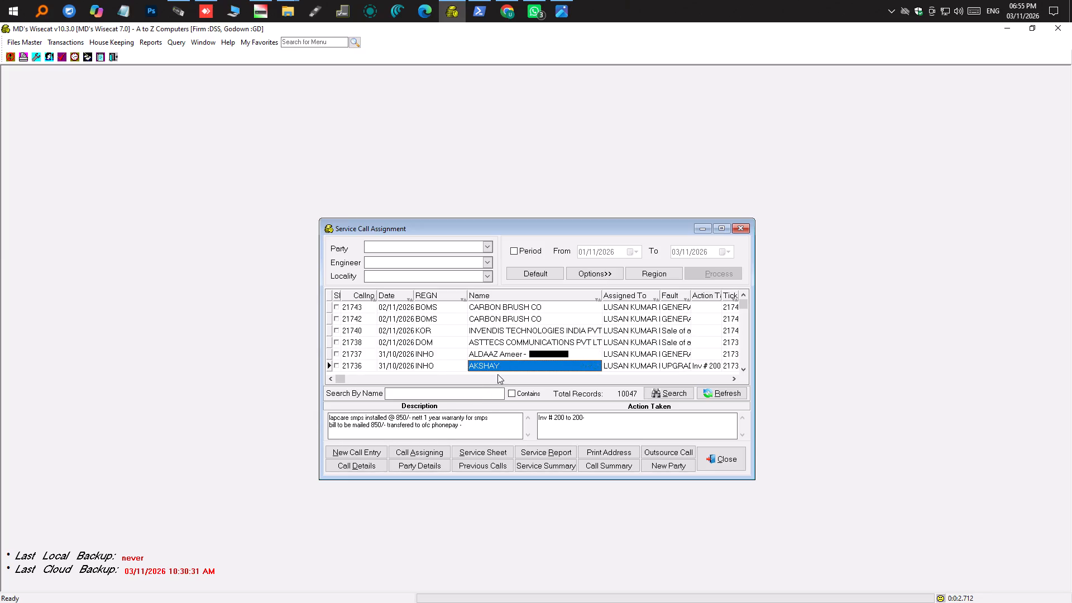
{"action": "key", "text": "Down"}
Filter the service calls by period starting from 29/10/2026 and process the list.
{"action": "left_click", "coordinate": [521, 251]}
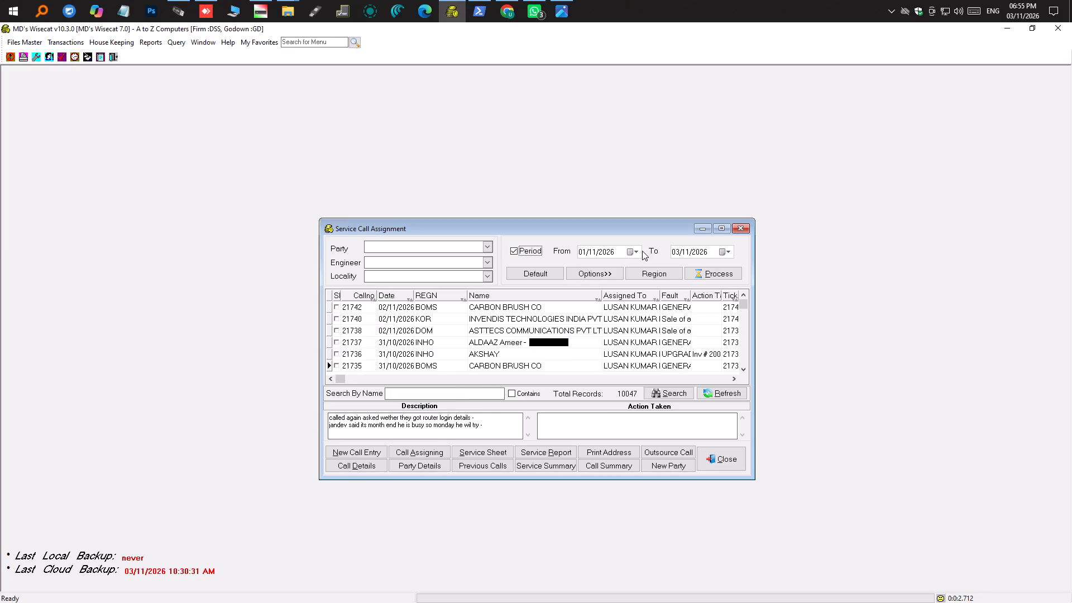
{"action": "left_click", "coordinate": [640, 251]}
{"action": "left_click", "coordinate": [581, 269]}
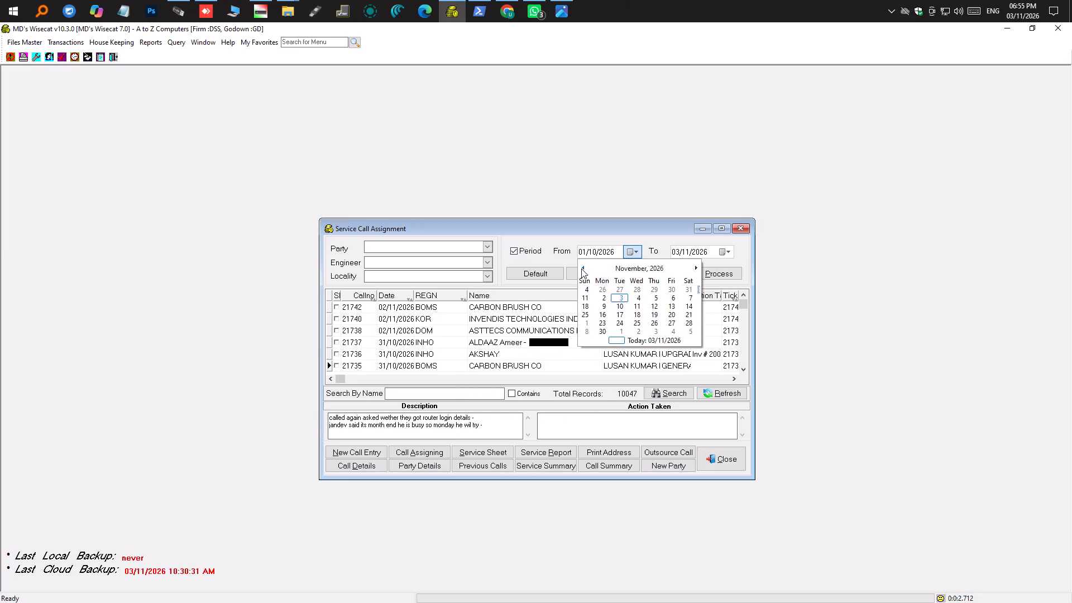
{"action": "left_click", "coordinate": [640, 324]}
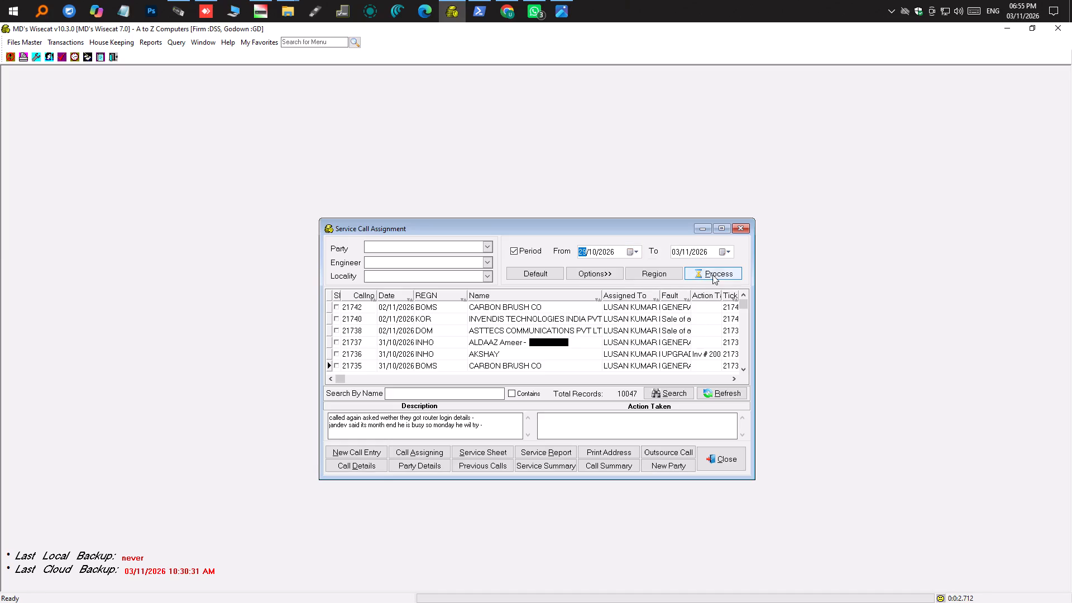
{"action": "left_click", "coordinate": [712, 275]}
Examine the filtered calls and their descriptions down to PAREKH AGENCIES, and return to the first record.
{"action": "left_click", "coordinate": [484, 354]}
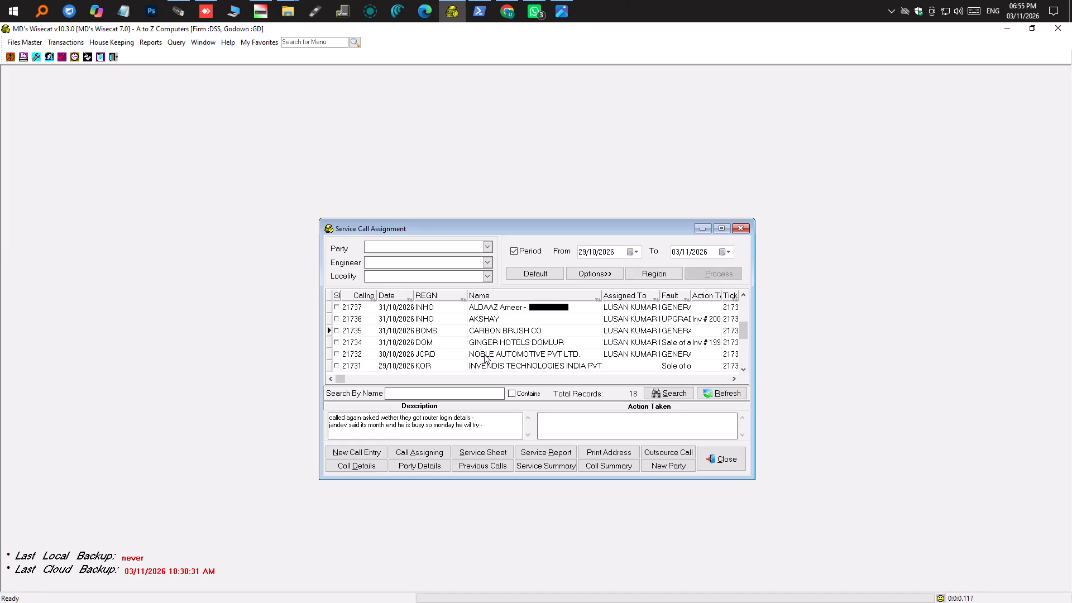
{"action": "key", "text": "Down"}
{"action": "key", "text": "Down"}
{"action": "key", "text": "Down"}
{"action": "key", "text": "Up"}
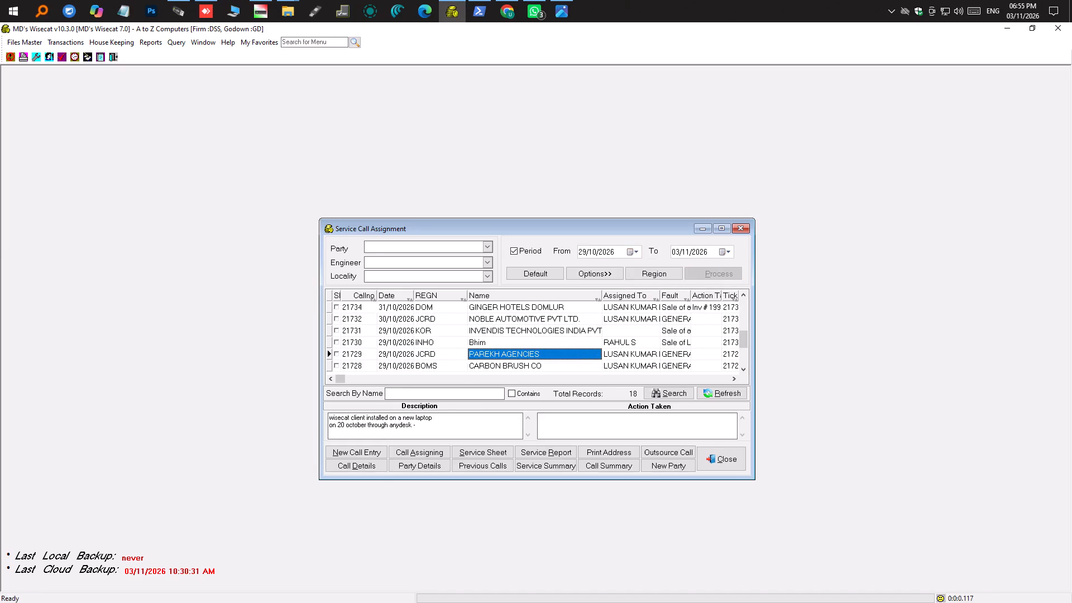
{"action": "key", "text": "Up"}
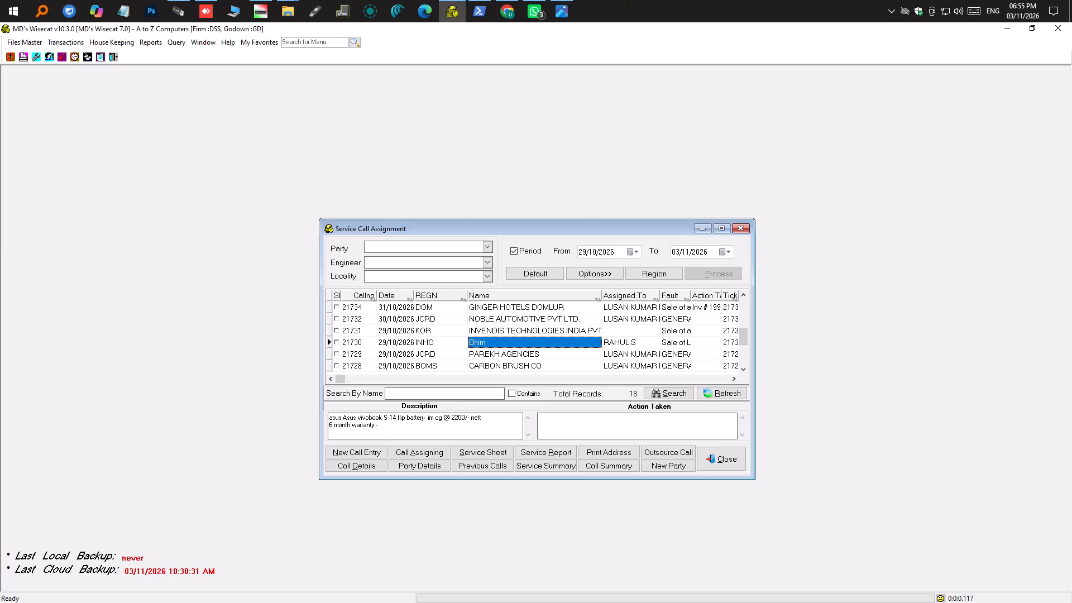
{"action": "key", "text": "Up"}
{"action": "key", "text": "Up"}
{"action": "key", "text": "Up"}
{"action": "key", "text": "Up"}
{"action": "key", "text": "Up"}
{"action": "key", "text": "Up"}
{"action": "key", "text": "Up"}
{"action": "key", "text": "Up"}
{"action": "key", "text": "Up"}
{"action": "key", "text": "Up"}
{"action": "key", "text": "Up"}
{"action": "key", "text": "Up"}
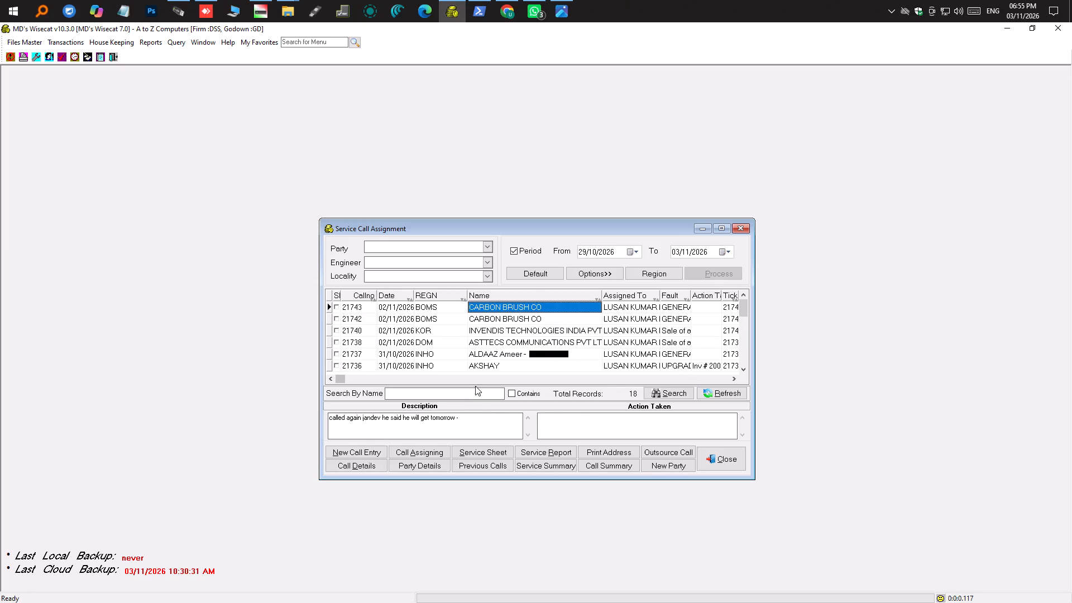
{"action": "key", "text": "Up"}
{"action": "key", "text": "Up"}
{"action": "key", "text": "Up"}
{"action": "key", "text": "Up"}
Search the filtered service calls by the name PAREKH.
{"action": "left_click", "coordinate": [458, 395]}
{"action": "key", "text": "p"}
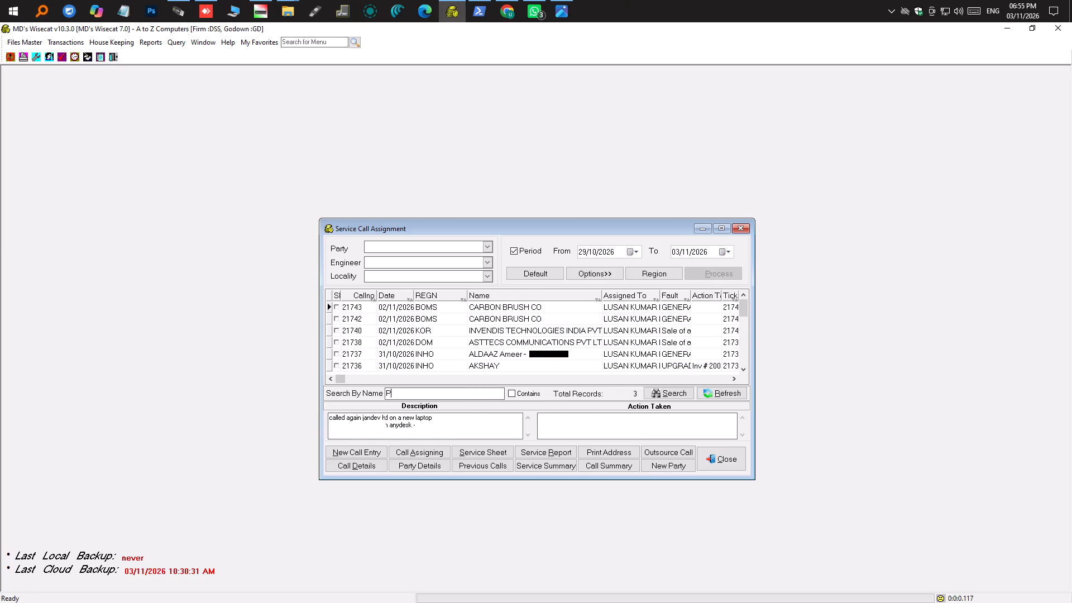
{"action": "type", "text": "arekh"}
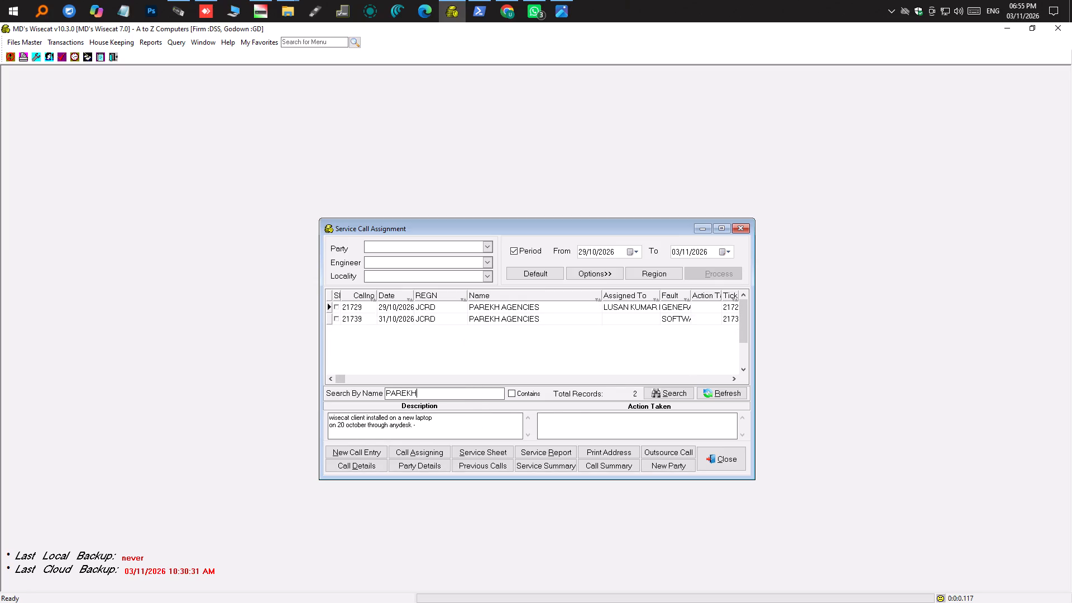
Raise the priority of the PAREKH AGENCIES call dated 31/10/2026.
{"action": "left_click", "coordinate": [412, 319]}
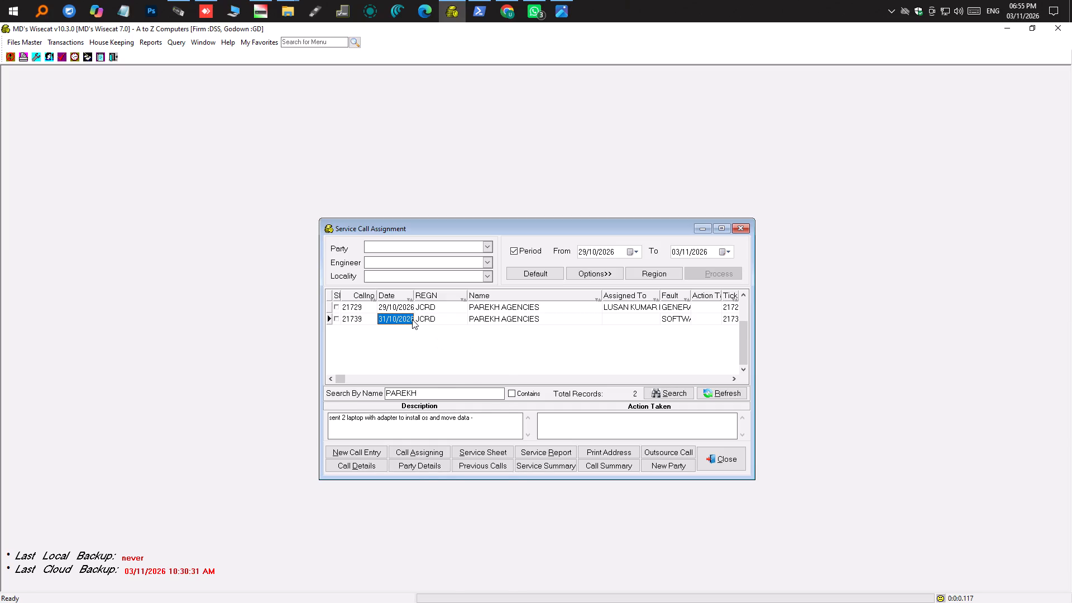
{"action": "right_click", "coordinate": [412, 319]}
{"action": "left_click", "coordinate": [452, 448]}
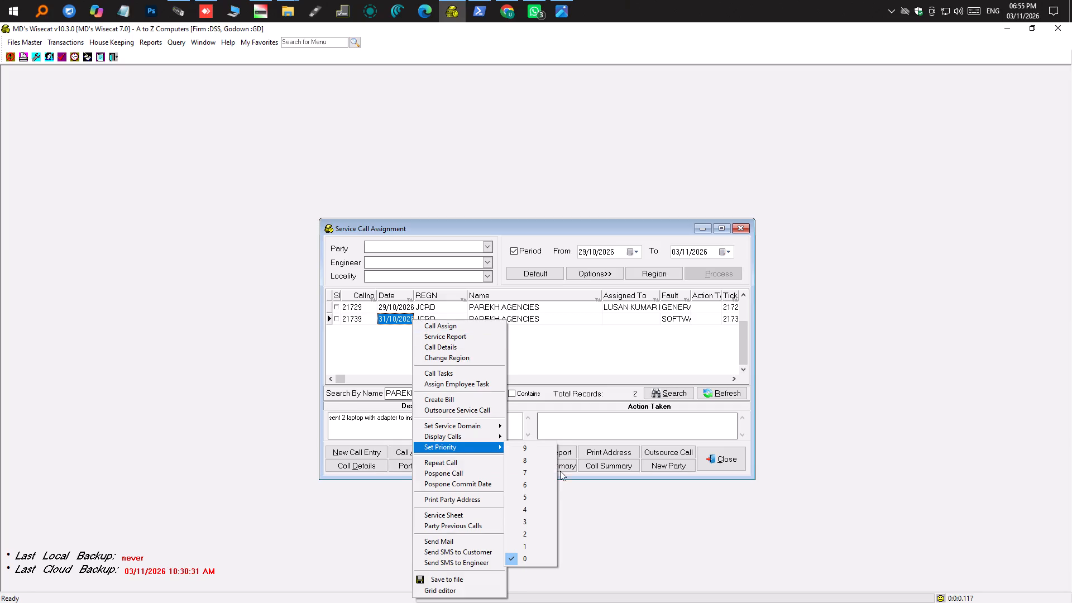
{"action": "left_click", "coordinate": [542, 493]}
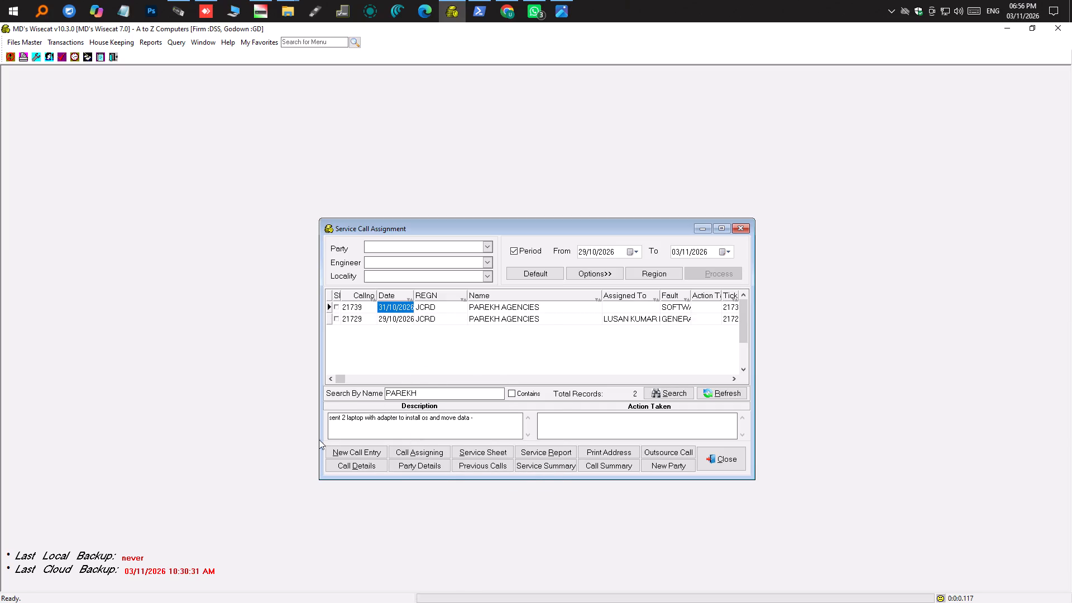
Open the call details of the PAREKH AGENCIES call dated 31/10/2026 and review its fault description.
{"action": "left_click", "coordinate": [346, 468]}
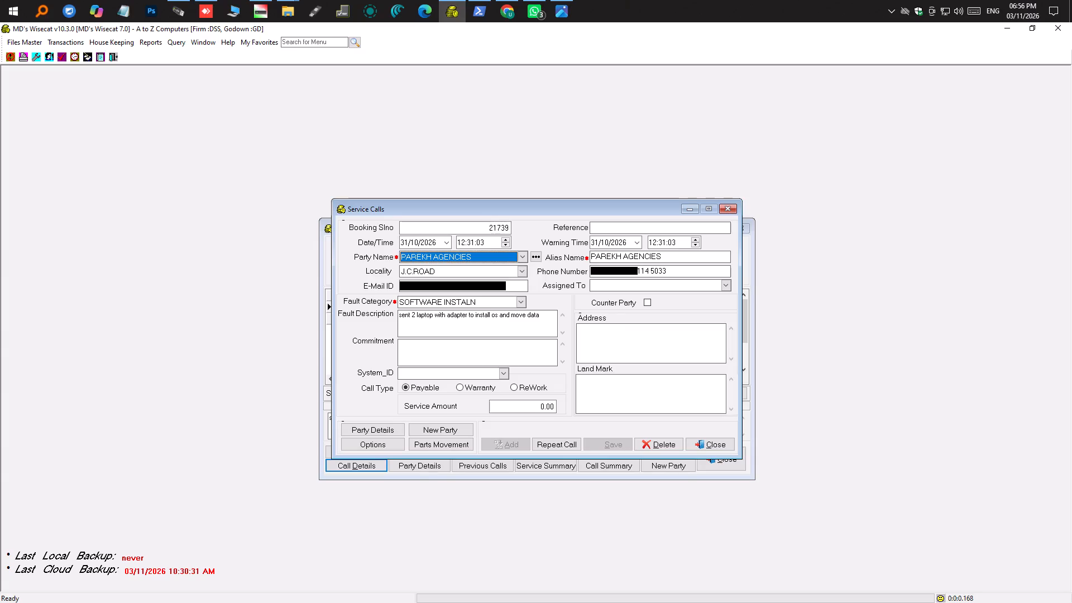
{"action": "left_click", "coordinate": [539, 316]}
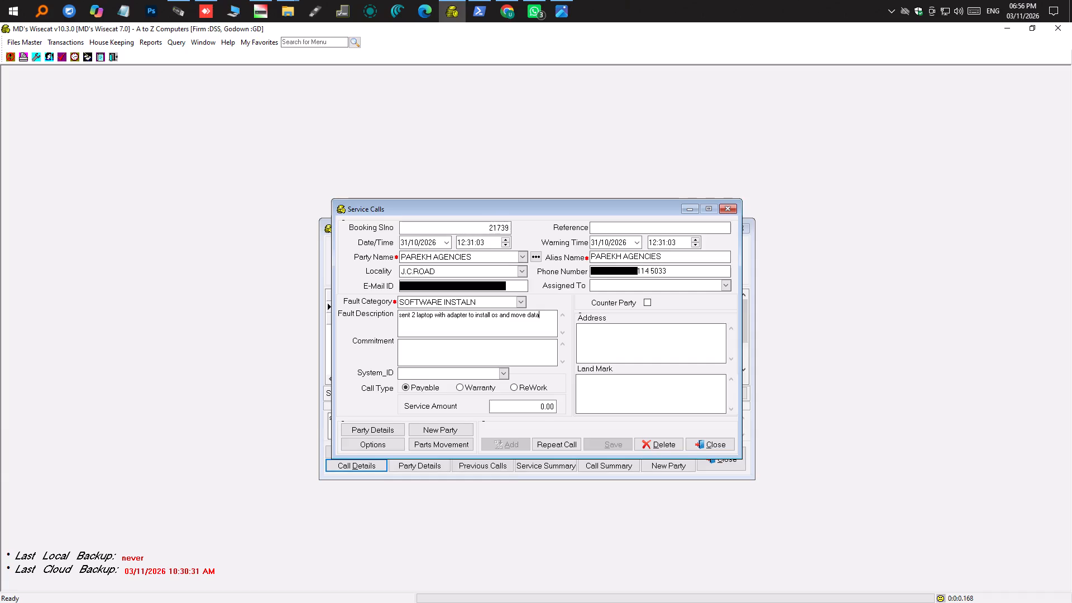
{"action": "left_click_drag", "start_coordinate": [409, 313], "coordinate": [400, 313]}
{"action": "left_click_drag", "start_coordinate": [400, 313], "coordinate": [395, 313]}
{"action": "left_click", "coordinate": [412, 313]}
{"action": "left_click_drag", "start_coordinate": [412, 315], "coordinate": [396, 316]}
Add a second line reading "acer laptop display replaced" to the fault description.
{"action": "left_click", "coordinate": [545, 317]}
{"action": "key", "text": "shift+Return"}
{"action": "type", "text": "acer"}
{"action": "key", "text": "space"}
{"action": "type", "text": "laptop"}
{"action": "key", "text": "space"}
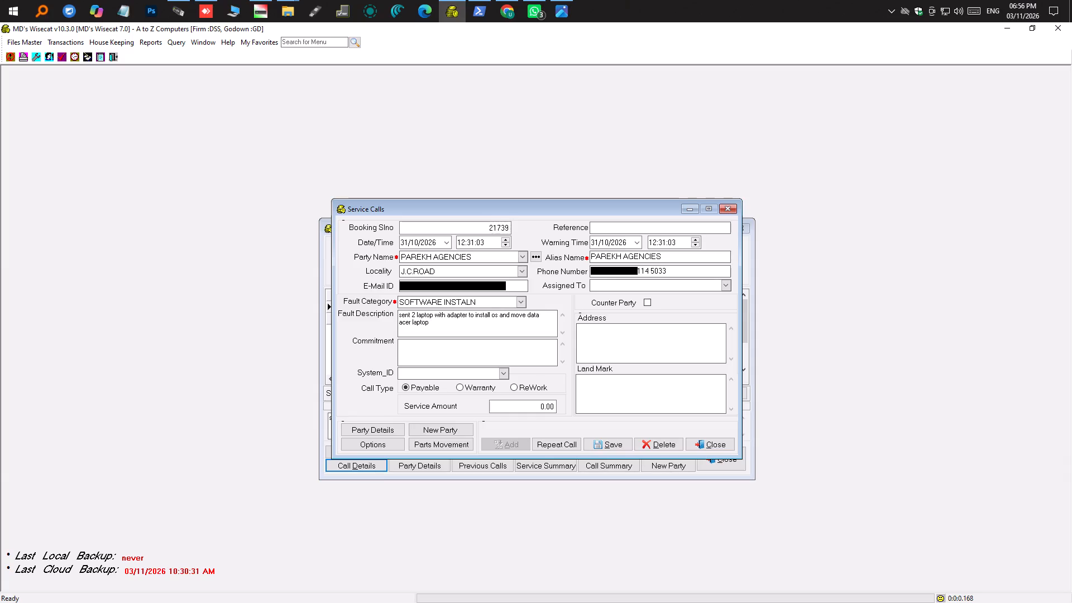
{"action": "type", "text": "display replav"}
{"action": "key", "text": "BackSpace"}
{"action": "type", "text": "ced"}
{"action": "key", "text": "space"}
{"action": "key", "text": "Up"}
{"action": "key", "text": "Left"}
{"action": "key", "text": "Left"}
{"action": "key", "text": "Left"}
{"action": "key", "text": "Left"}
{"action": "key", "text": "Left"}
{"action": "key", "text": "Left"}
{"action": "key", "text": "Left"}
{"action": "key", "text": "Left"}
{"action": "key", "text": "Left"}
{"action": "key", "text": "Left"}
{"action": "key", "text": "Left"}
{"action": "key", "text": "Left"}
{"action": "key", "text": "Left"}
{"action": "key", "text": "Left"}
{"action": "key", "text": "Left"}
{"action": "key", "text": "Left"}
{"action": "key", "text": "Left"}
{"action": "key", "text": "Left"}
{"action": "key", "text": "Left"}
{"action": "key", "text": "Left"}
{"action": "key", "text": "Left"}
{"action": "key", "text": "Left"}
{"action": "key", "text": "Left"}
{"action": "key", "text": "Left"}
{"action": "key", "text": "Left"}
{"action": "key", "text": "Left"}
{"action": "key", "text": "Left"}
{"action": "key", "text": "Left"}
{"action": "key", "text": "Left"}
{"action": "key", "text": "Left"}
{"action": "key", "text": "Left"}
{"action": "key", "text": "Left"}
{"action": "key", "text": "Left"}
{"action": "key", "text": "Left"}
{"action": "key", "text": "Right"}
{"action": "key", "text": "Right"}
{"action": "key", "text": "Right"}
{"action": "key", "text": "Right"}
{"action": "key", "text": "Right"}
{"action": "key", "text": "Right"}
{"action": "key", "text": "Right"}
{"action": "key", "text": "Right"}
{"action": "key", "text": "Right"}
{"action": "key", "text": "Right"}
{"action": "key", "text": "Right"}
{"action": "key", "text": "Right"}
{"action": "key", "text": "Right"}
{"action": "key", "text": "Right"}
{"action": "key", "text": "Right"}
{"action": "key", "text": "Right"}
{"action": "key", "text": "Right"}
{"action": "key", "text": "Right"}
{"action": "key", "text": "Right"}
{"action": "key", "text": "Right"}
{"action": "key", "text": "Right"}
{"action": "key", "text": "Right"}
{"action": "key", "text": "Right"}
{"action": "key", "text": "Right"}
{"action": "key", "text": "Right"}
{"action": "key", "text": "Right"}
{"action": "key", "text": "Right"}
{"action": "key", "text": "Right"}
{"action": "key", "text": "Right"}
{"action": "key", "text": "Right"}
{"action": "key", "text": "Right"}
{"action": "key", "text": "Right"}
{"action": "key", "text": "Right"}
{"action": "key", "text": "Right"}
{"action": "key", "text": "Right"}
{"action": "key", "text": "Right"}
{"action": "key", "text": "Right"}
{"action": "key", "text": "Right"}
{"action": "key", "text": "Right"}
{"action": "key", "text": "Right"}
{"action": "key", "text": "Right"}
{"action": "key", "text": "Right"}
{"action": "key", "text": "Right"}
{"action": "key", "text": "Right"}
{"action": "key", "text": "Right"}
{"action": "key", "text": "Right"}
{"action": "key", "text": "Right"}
Insert "installed os and" between "acer laptop" and "display replaced" in the second line of the fault description.
{"action": "key", "text": "Down"}
{"action": "key", "text": "Left"}
{"action": "key", "text": "Left"}
{"action": "key", "text": "Left"}
{"action": "key", "text": "Left"}
{"action": "key", "text": "Left"}
{"action": "key", "text": "Left"}
{"action": "key", "text": "Left"}
{"action": "key", "text": "Left"}
{"action": "key", "text": "Left"}
{"action": "key", "text": "Left"}
{"action": "key", "text": "Left"}
{"action": "key", "text": "Left"}
{"action": "key", "text": "Left"}
{"action": "key", "text": "Left"}
{"action": "key", "text": "Left"}
{"action": "key", "text": "Left"}
{"action": "key", "text": "Left"}
{"action": "type", "text": "installed os"}
{"action": "key", "text": "space"}
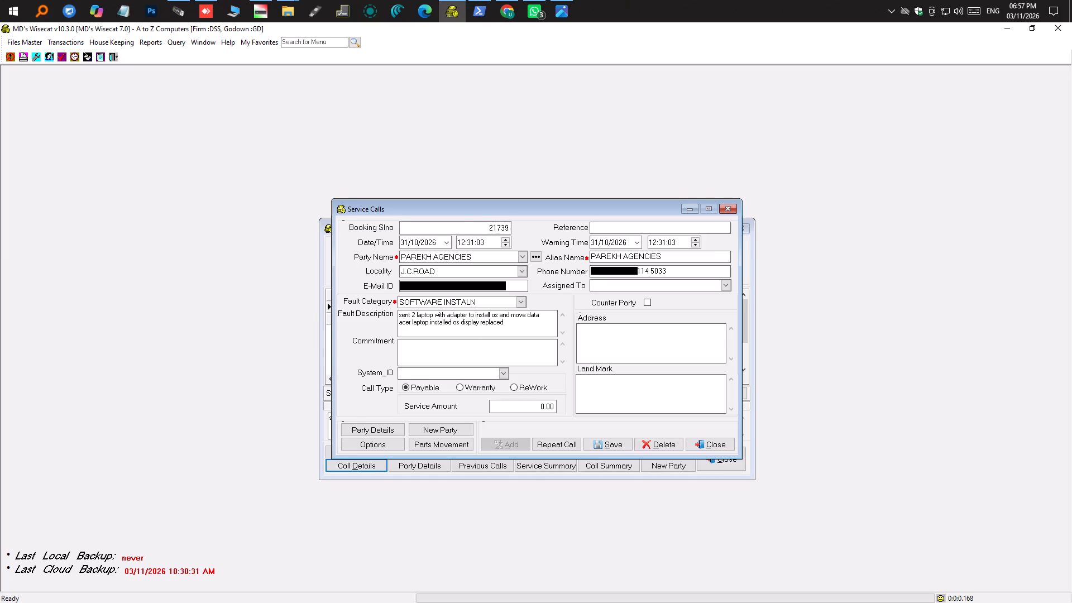
{"action": "type", "text": "and"}
{"action": "key", "text": "space"}
Append the price note "@ 3250/- nett" to the end of the fault description's second line.
{"action": "key", "text": "Right"}
{"action": "key", "text": "Right"}
{"action": "key", "text": "Right"}
{"action": "key", "text": "Right"}
{"action": "key", "text": "Right"}
{"action": "key", "text": "Right"}
{"action": "key", "text": "Right"}
{"action": "key", "text": "Right"}
{"action": "key", "text": "Right"}
{"action": "key", "text": "Right"}
{"action": "key", "text": "Right"}
{"action": "key", "text": "Right"}
{"action": "key", "text": "Right"}
{"action": "key", "text": "Right"}
{"action": "key", "text": "Right"}
{"action": "key", "text": "Right"}
{"action": "key", "text": "space"}
{"action": "type", "text": "@"}
{"action": "key", "text": "space"}
{"action": "type", "text": "3250"}
{"action": "type", "text": "/-"}
{"action": "key", "text": "space"}
{"action": "type", "text": "nett"}
{"action": "key", "text": "space"}
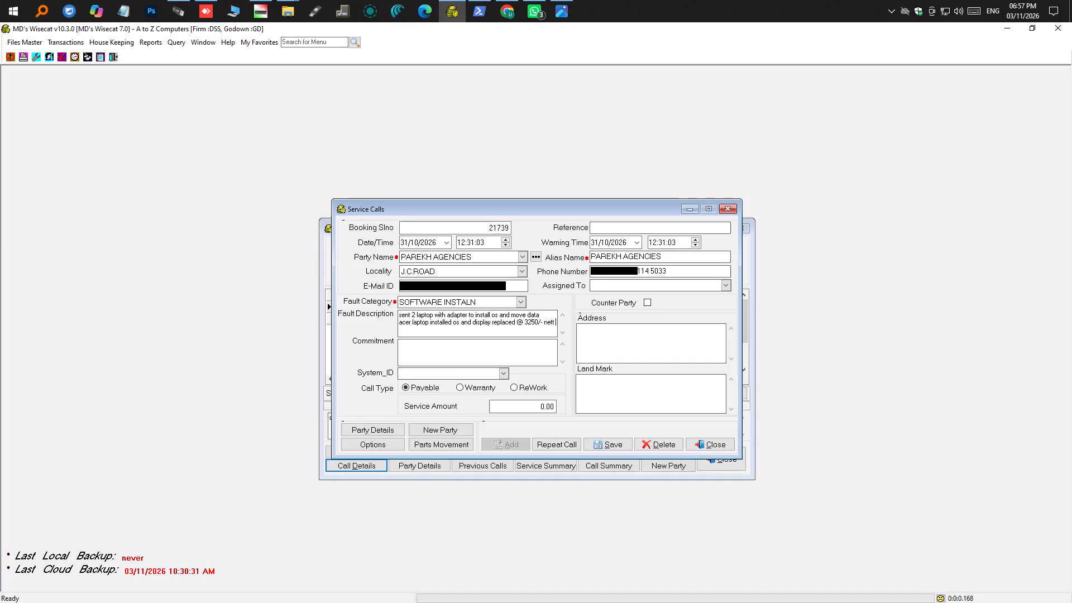
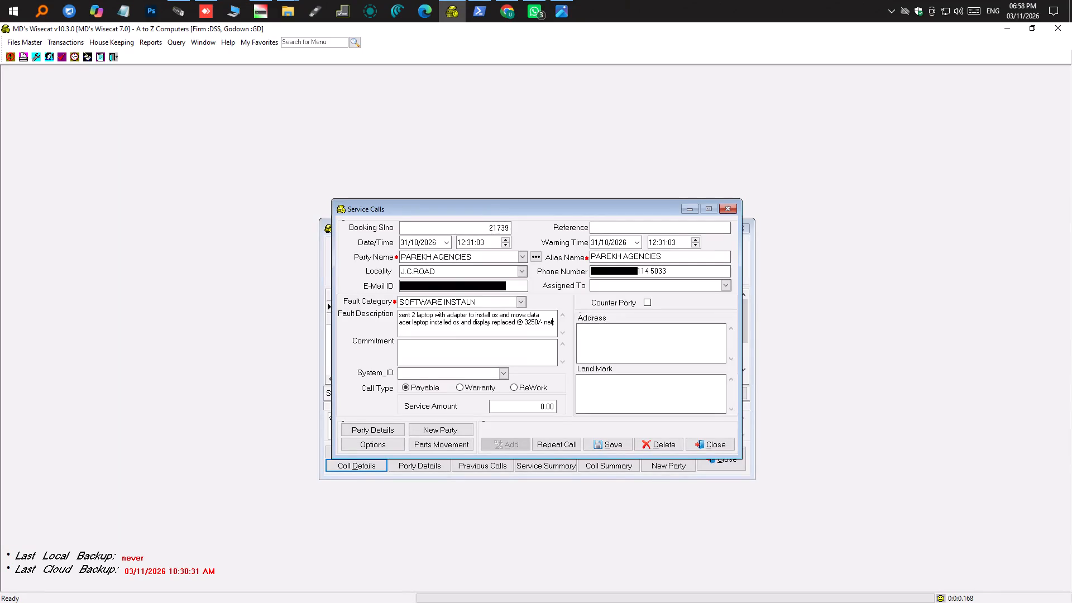
Insert "wisecat" after "acer laptop installed os and" in the second line of the fault description.
{"action": "left_click", "coordinate": [470, 322]}
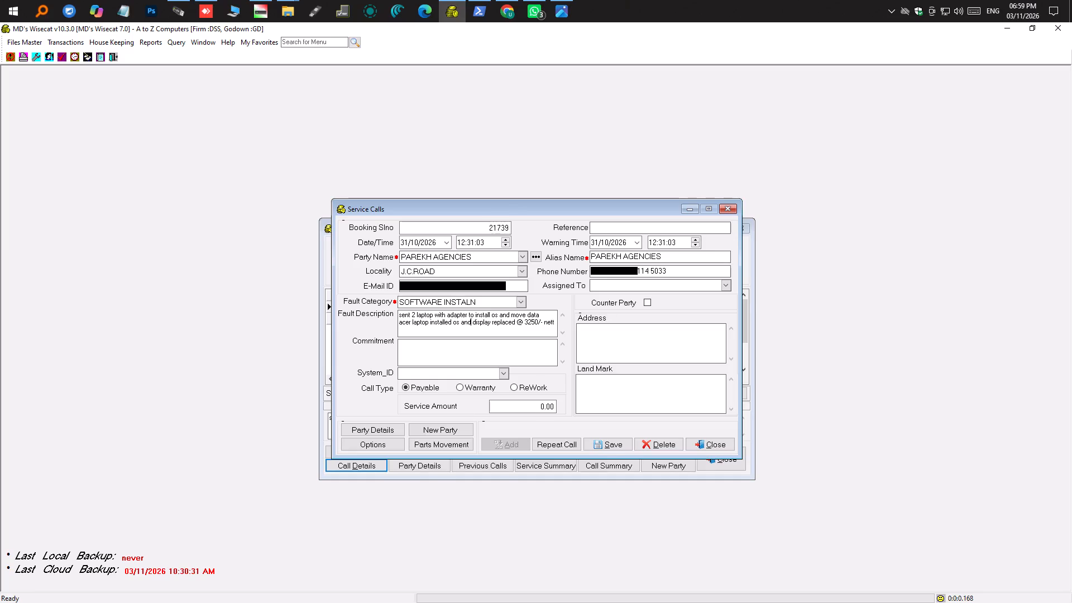
{"action": "key", "text": "space"}
{"action": "type", "text": "wisecat"}
{"action": "key", "text": "space"}
Move "display replaced @ 3250/- nett" onto its own third line of the fault description and prefix it with "FHD".
{"action": "key", "text": "Return"}
{"action": "key", "text": "Delete"}
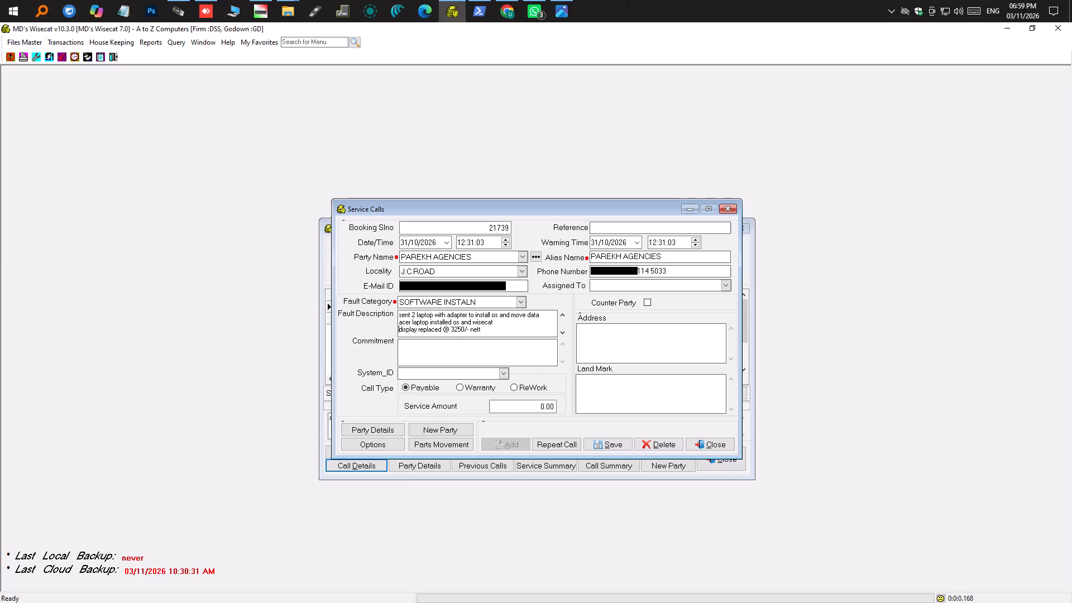
{"action": "type", "text": "FHD"}
{"action": "key", "text": "space"}
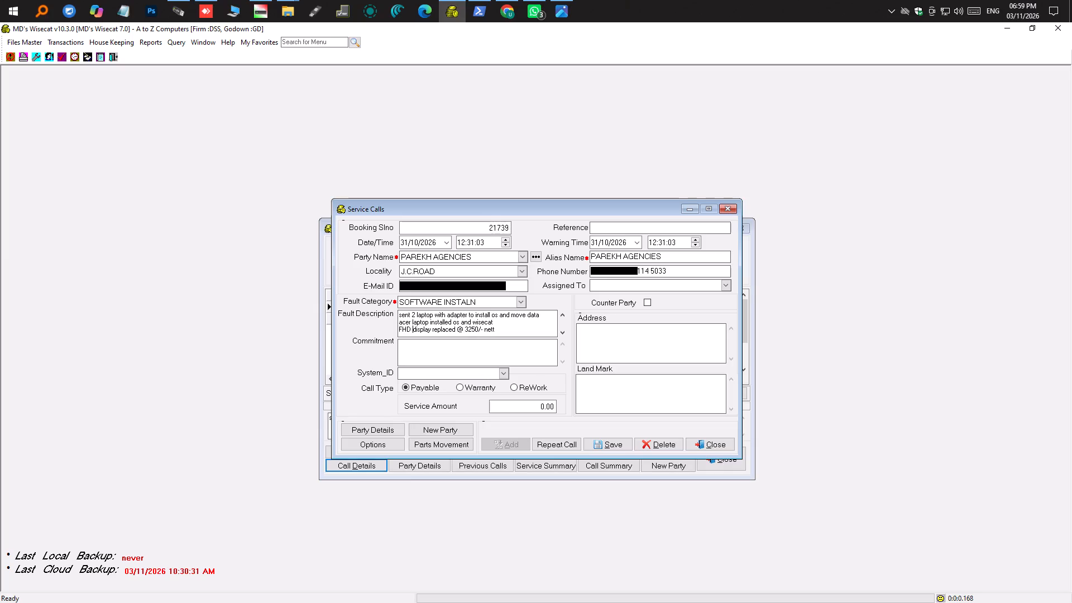
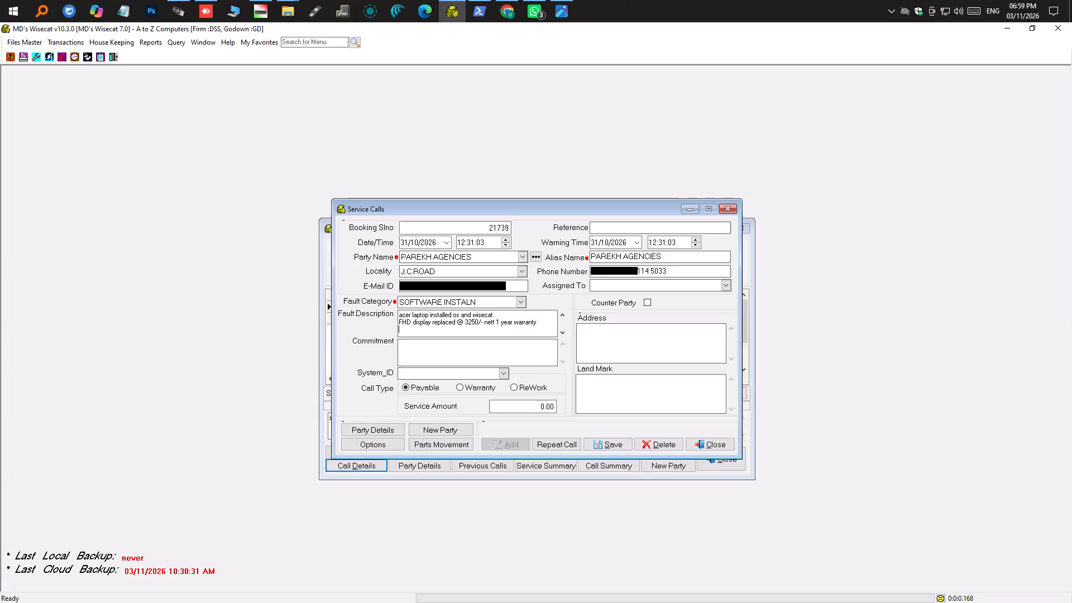
Insert "client" after "acer laptop installed os and wisecat" in the fault description.
{"action": "left_click", "coordinate": [496, 316]}
{"action": "type", "text": "client"}
{"action": "key", "text": "space"}
Add the line "laptop delivered wisecat key reentered and made 2nd client work" below the FHD display line of the fault description.
{"action": "left_click", "coordinate": [551, 318]}
{"action": "key", "text": "shift+Return"}
{"action": "type", "text": "laptop delivered"}
{"action": "key", "text": "space"}
{"action": "type", "text": "wisecat"}
{"action": "key", "text": "space"}
{"action": "type", "text": "cli"}
{"action": "key", "text": "BackSpace"}
{"action": "key", "text": "BackSpace"}
{"action": "key", "text": "BackSpace"}
{"action": "type", "text": "key"}
{"action": "key", "text": "space"}
{"action": "type", "text": "and"}
{"action": "key", "text": "space"}
{"action": "key", "text": "BackSpace"}
{"action": "key", "text": "BackSpace"}
{"action": "key", "text": "BackSpace"}
{"action": "key", "text": "BackSpace"}
{"action": "type", "text": "reentered and"}
{"action": "key", "text": "space"}
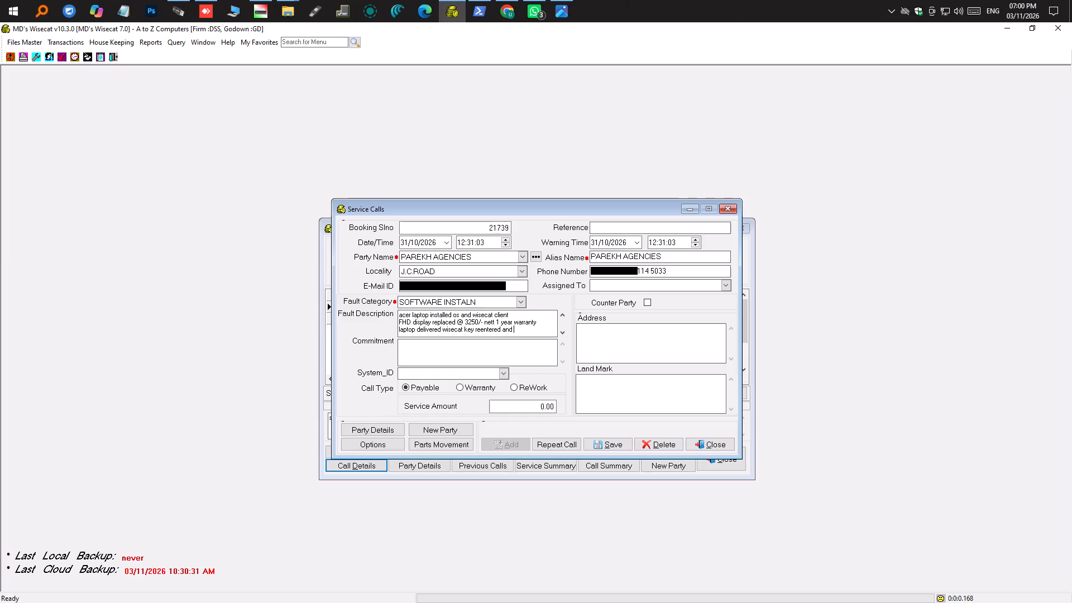
{"action": "type", "text": "made"}
{"action": "key", "text": "space"}
{"action": "type", "text": "2nd client work"}
{"action": "key", "text": "space"}
{"action": "key", "text": "shift+Return"}
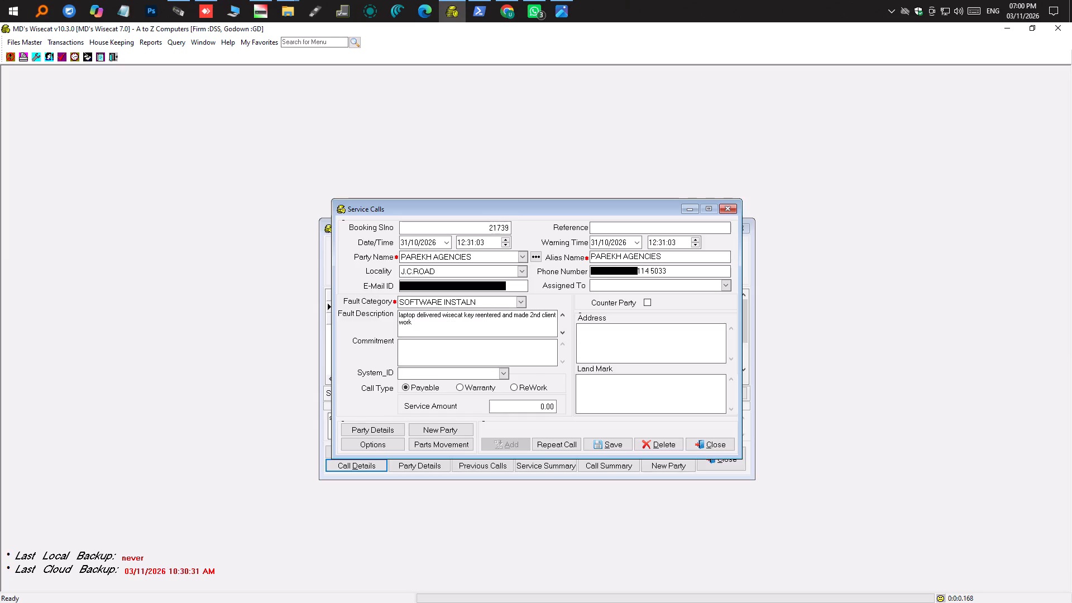
Insert "wisecat" between "2nd" and "client work" in the laptop delivery line of the fault description.
{"action": "left_click", "coordinate": [540, 313]}
{"action": "key", "text": "space"}
{"action": "type", "text": "wisecat"}
{"action": "key", "text": "space"}
Add the line "bill to be mailed" at the end of the fault description.
{"action": "left_click", "coordinate": [472, 325]}
{"action": "key", "text": "shift+Return"}
{"action": "key", "text": "l"}
{"action": "key", "text": "BackSpace"}
{"action": "type", "text": "bill to be mailed"}
{"action": "key", "text": "space"}
Append the price "@ 600/-" after "acer laptop installed os and wisecat client" in the fault description.
{"action": "left_click", "coordinate": [565, 317]}
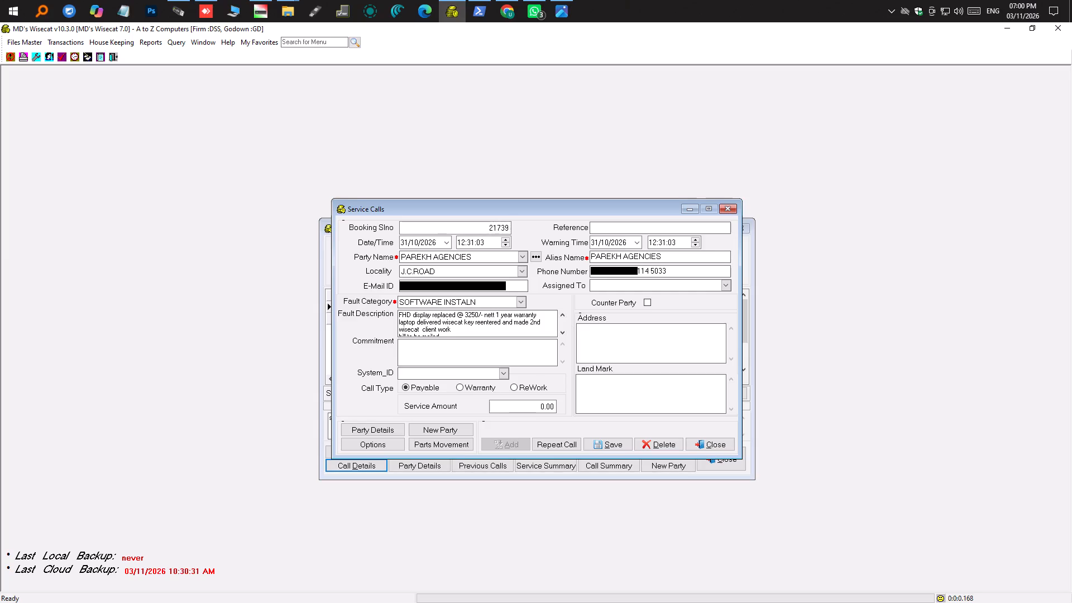
{"action": "scroll", "coordinate": [461, 332], "scroll_direction": "down", "scroll_amount": 1}
{"action": "scroll", "coordinate": [475, 323], "scroll_direction": "up", "scroll_amount": 2}
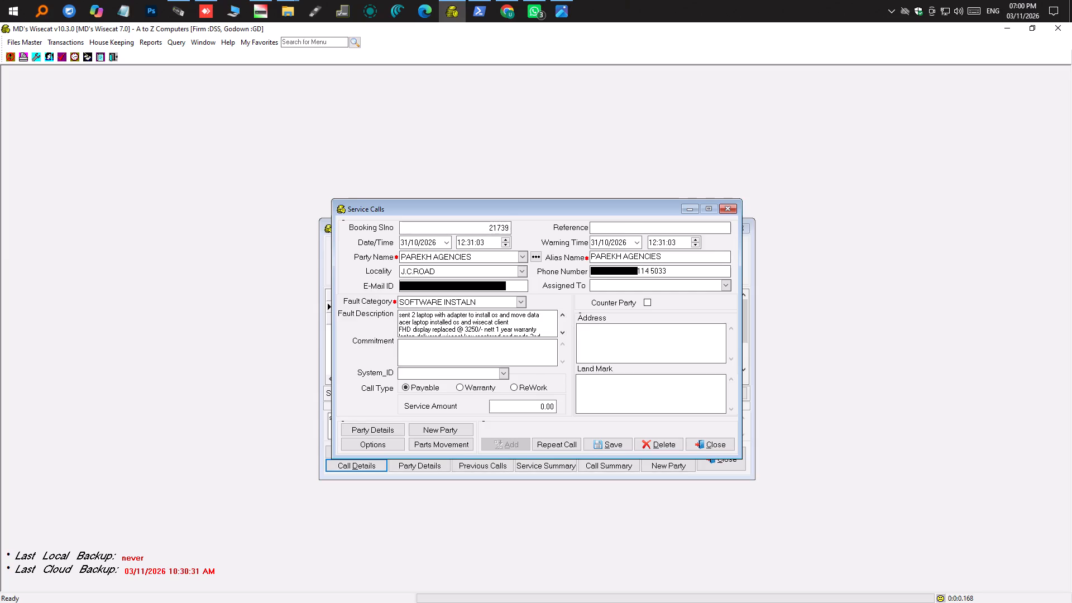
{"action": "scroll", "coordinate": [406, 321], "scroll_direction": "up", "scroll_amount": 2}
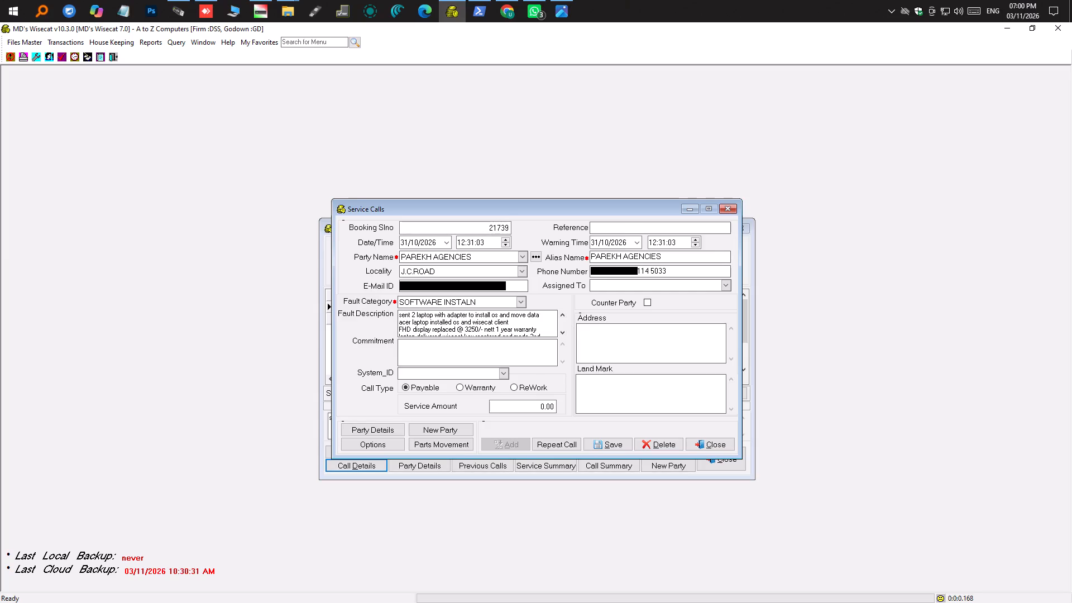
{"action": "left_click", "coordinate": [511, 320]}
{"action": "key", "text": "space"}
{"action": "type", "text": "@"}
{"action": "key", "text": "space"}
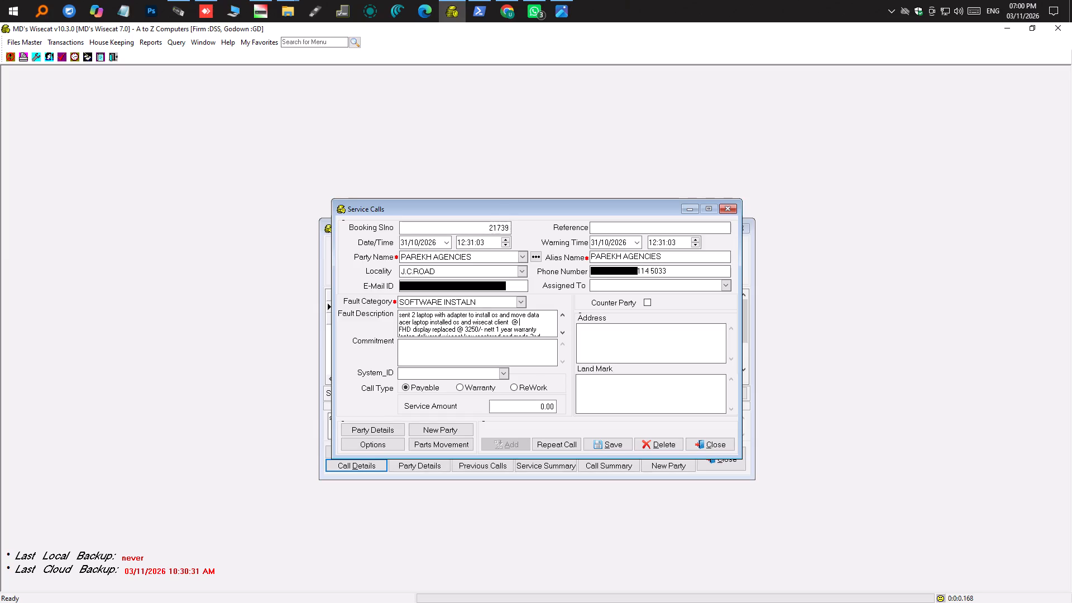
{"action": "type", "text": "60"}
{"action": "key", "text": "0"}
{"action": "type", "text": "/-"}
{"action": "key", "text": "space"}
Insert "and moved data from other laptop drives" before "@ 600/-" in the acer laptop line of the fault description.
{"action": "left_click", "coordinate": [472, 319]}
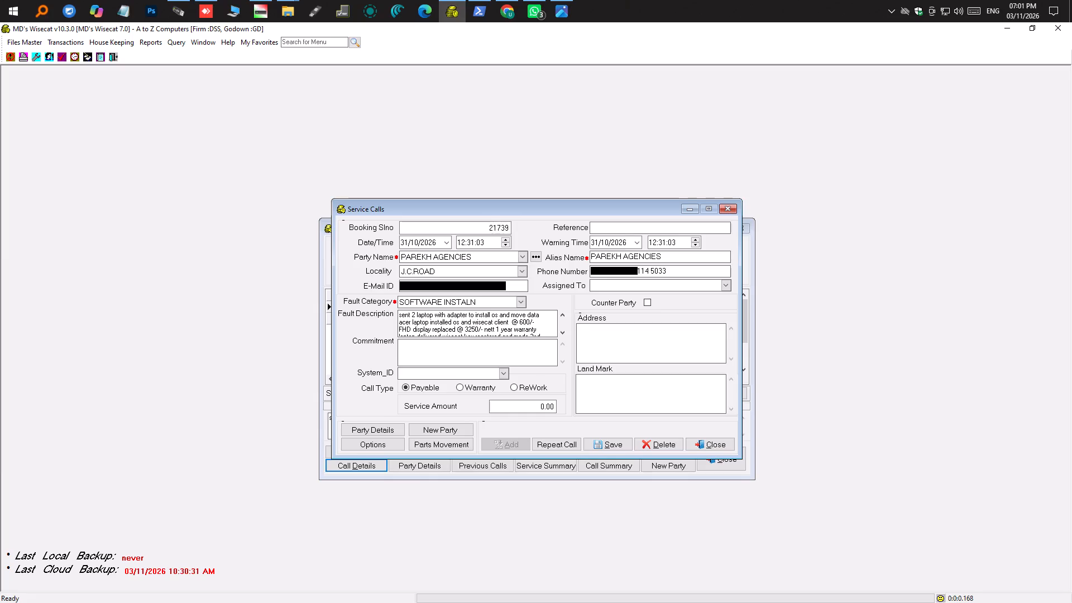
{"action": "left_click", "coordinate": [510, 324]}
{"action": "type", "text": "and moved data"}
{"action": "key", "text": "space"}
{"action": "type", "text": "from"}
{"action": "key", "text": "space"}
{"action": "type", "text": "other laptop hdd"}
{"action": "key", "text": "space"}
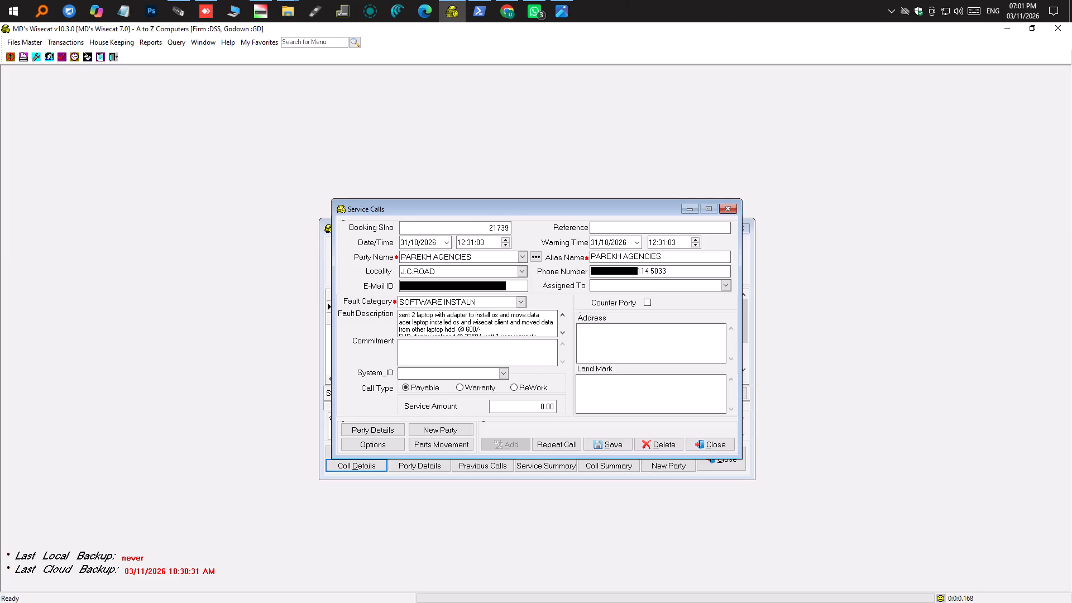
{"action": "key", "text": "BackSpace"}
{"action": "key", "text": "BackSpace"}
{"action": "key", "text": "BackSpace"}
{"action": "key", "text": "BackSpace"}
{"action": "type", "text": "drives"}
{"action": "key", "text": "space"}
Review the whole fault description from the acer laptop line down to the billing note.
{"action": "key", "text": "Down"}
{"action": "key", "text": "Down"}
{"action": "key", "text": "Down"}
{"action": "key", "text": "Down"}
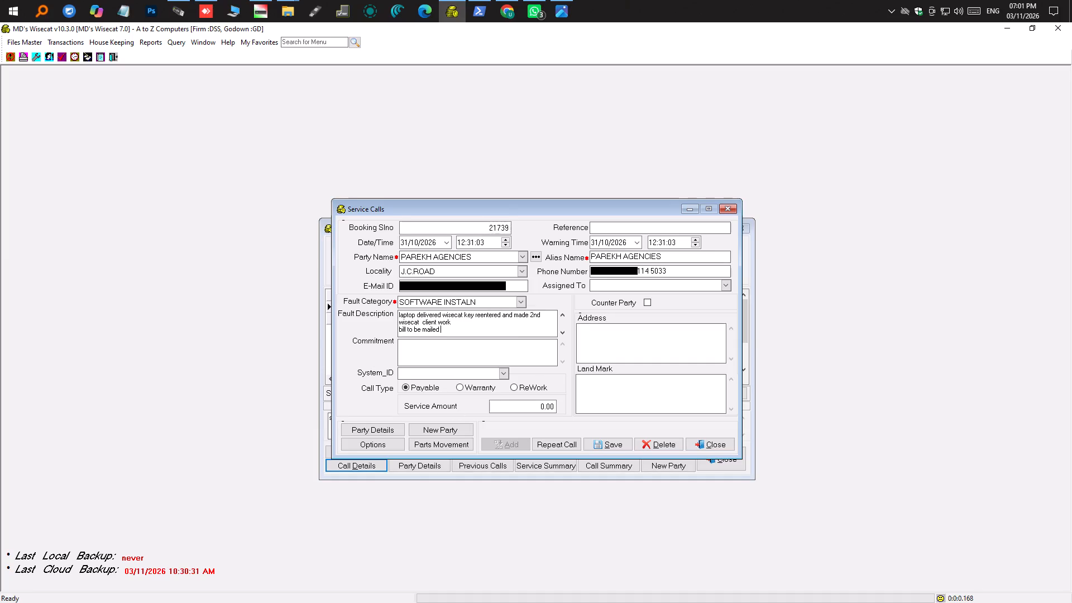
{"action": "key", "text": "Down"}
{"action": "triple_click", "coordinate": [563, 333]}
{"action": "key", "text": "Up"}
{"action": "key", "text": "Up"}
{"action": "key", "text": "Up"}
{"action": "key", "text": "Up"}
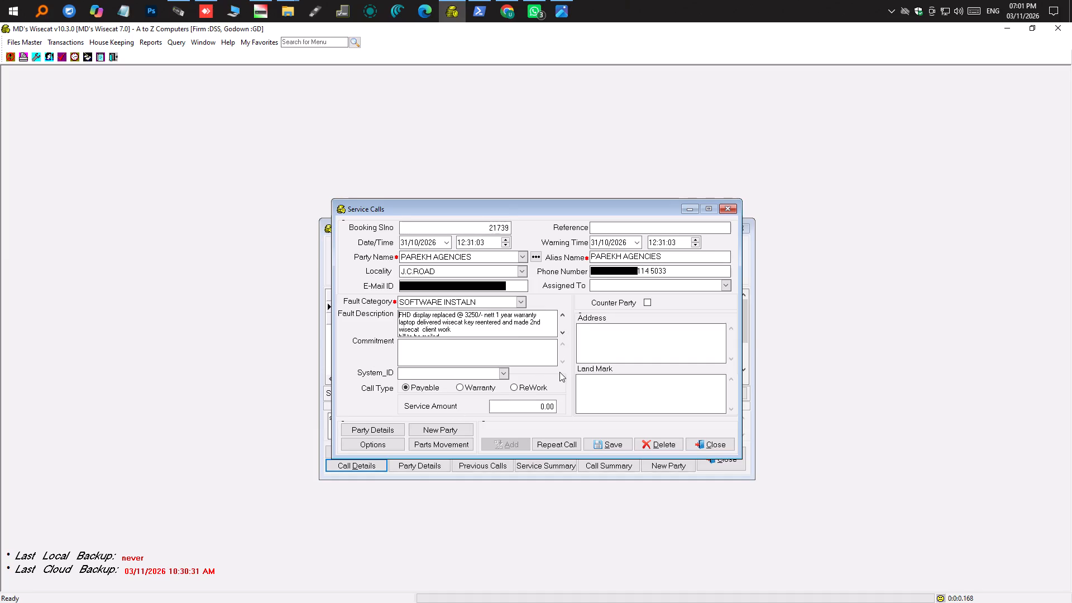
{"action": "double_click", "coordinate": [563, 331]}
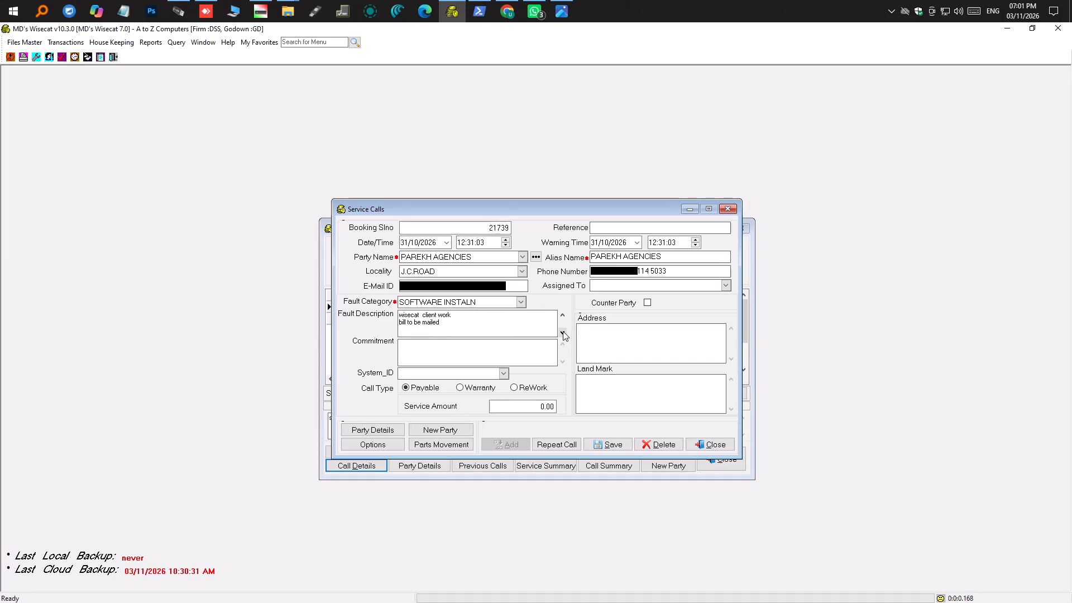
Save the PAREKH AGENCIES service call and close its details.
{"action": "left_click", "coordinate": [596, 443]}
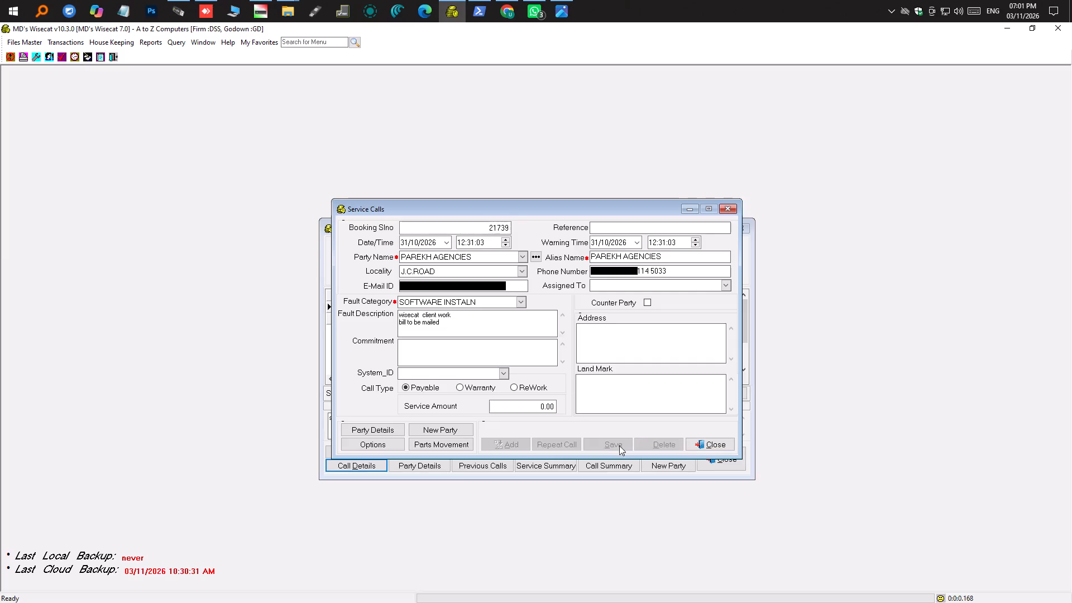
{"action": "left_click", "coordinate": [692, 444]}
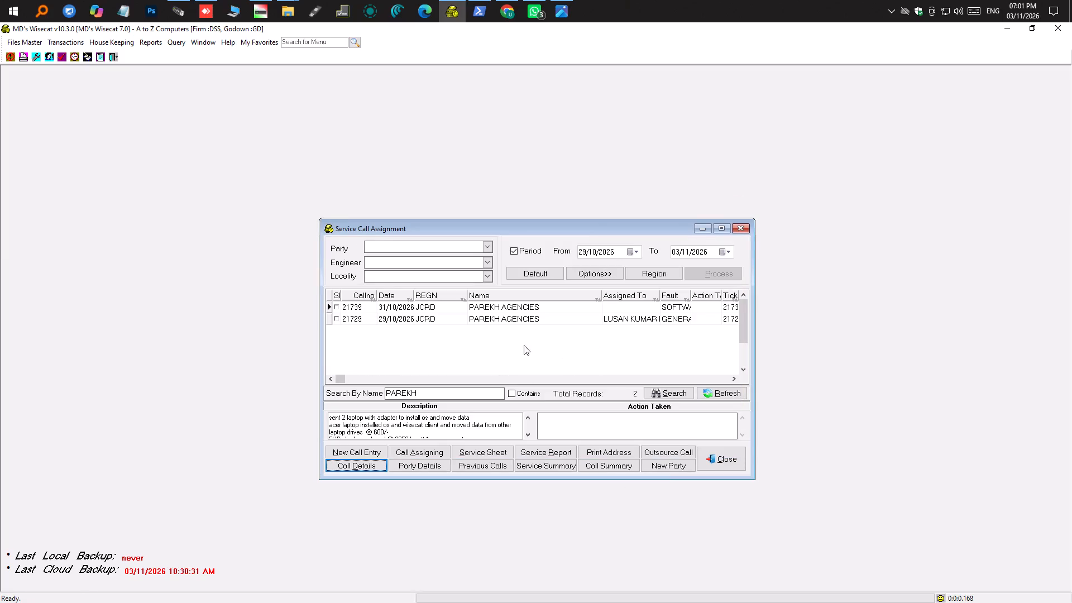
View the description of PAREKH AGENCIES call 21729 dated 29/10/2026, and return to call 21739.
{"action": "left_click", "coordinate": [398, 322]}
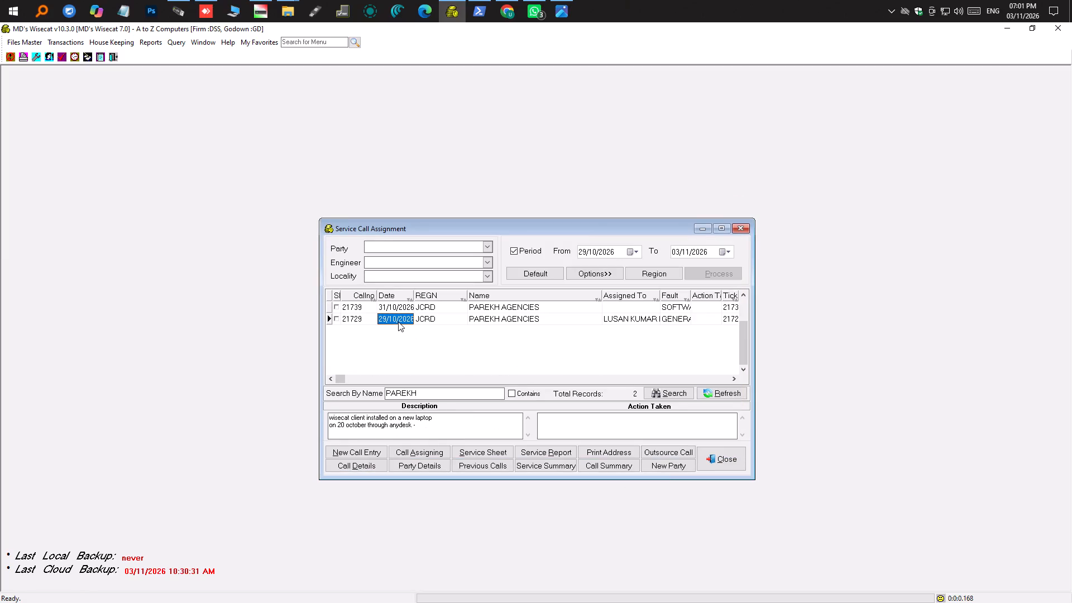
{"action": "left_click", "coordinate": [399, 308]}
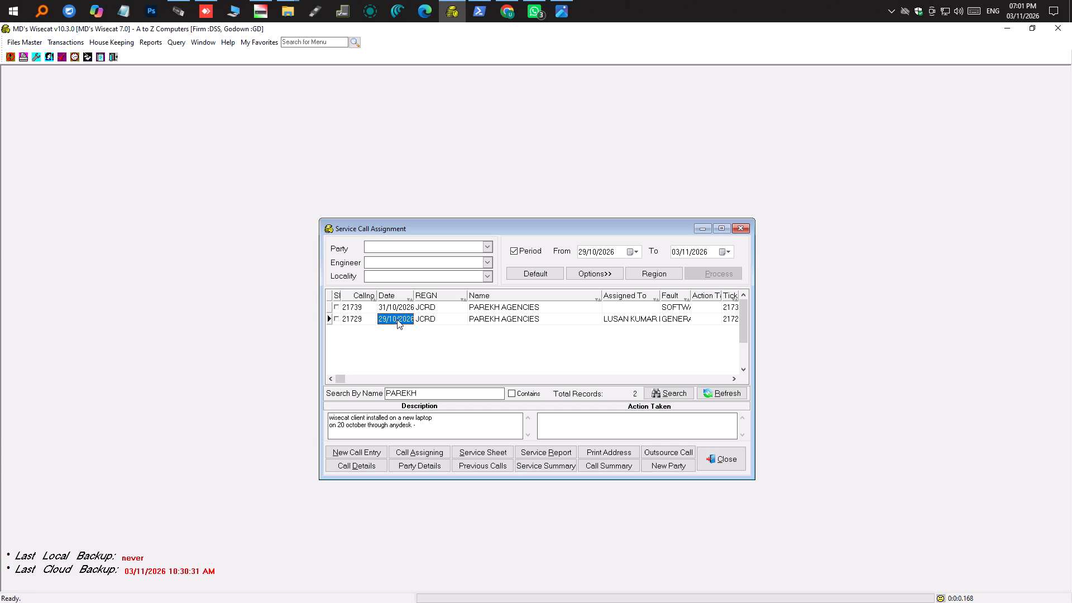
Compare the descriptions of PAREKH AGENCIES calls 21739 and 21729, finishing on call 21739.
{"action": "left_click", "coordinate": [397, 319]}
{"action": "left_click", "coordinate": [397, 309]}
{"action": "left_click", "coordinate": [393, 317]}
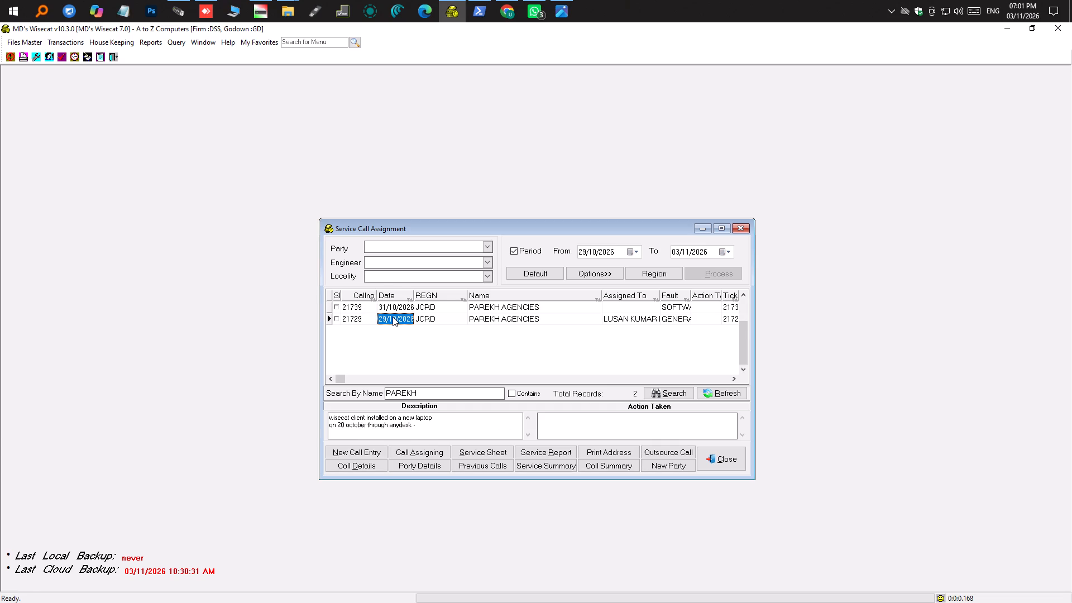
{"action": "left_click", "coordinate": [393, 307]}
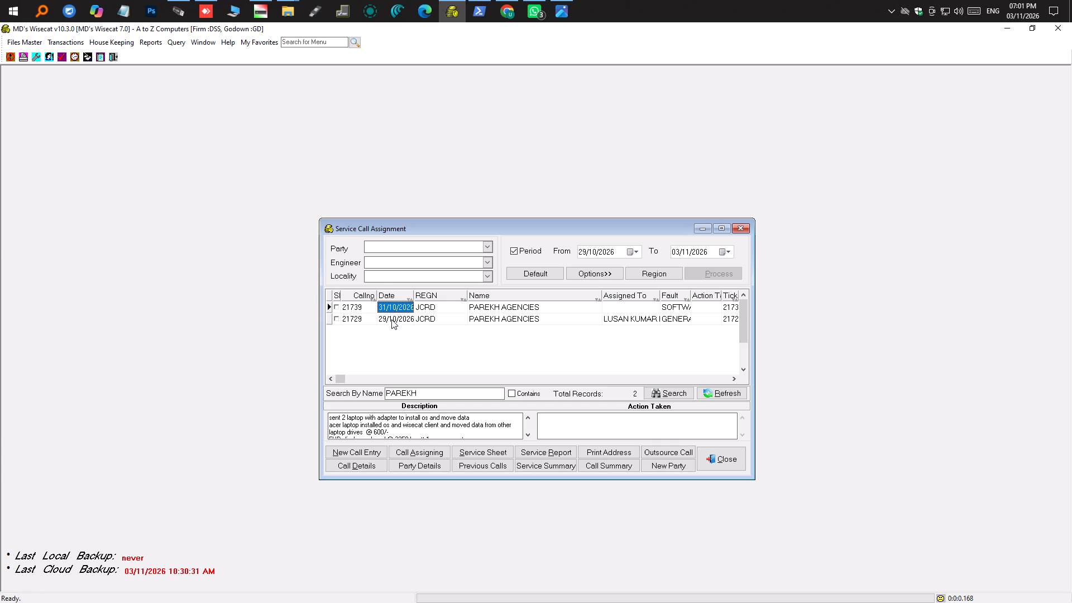
{"action": "left_click", "coordinate": [391, 319]}
{"action": "left_click", "coordinate": [395, 312]}
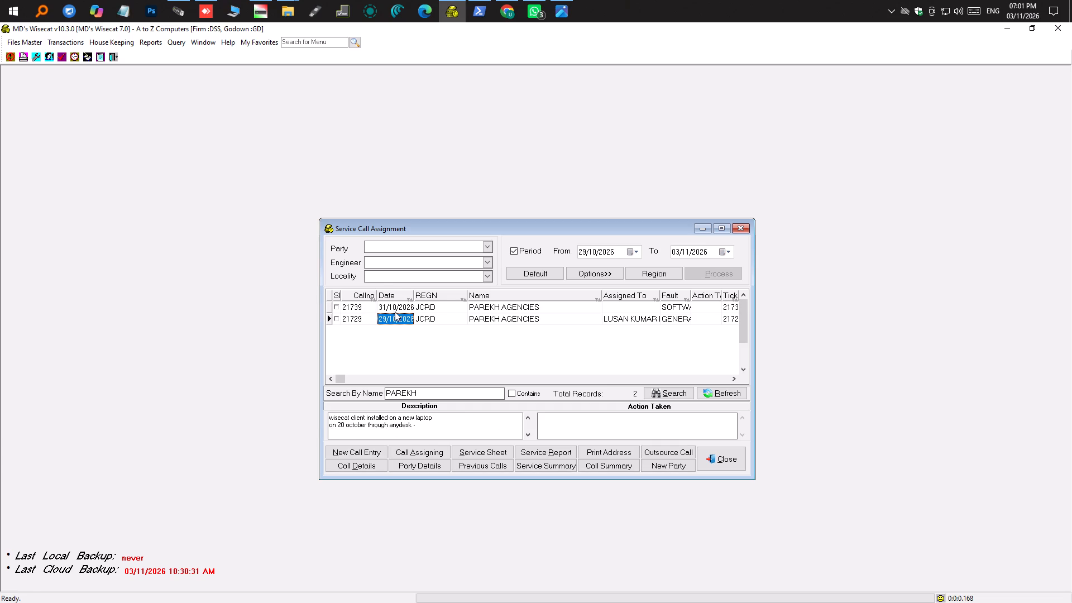
{"action": "left_click", "coordinate": [392, 321]}
{"action": "left_click", "coordinate": [393, 314]}
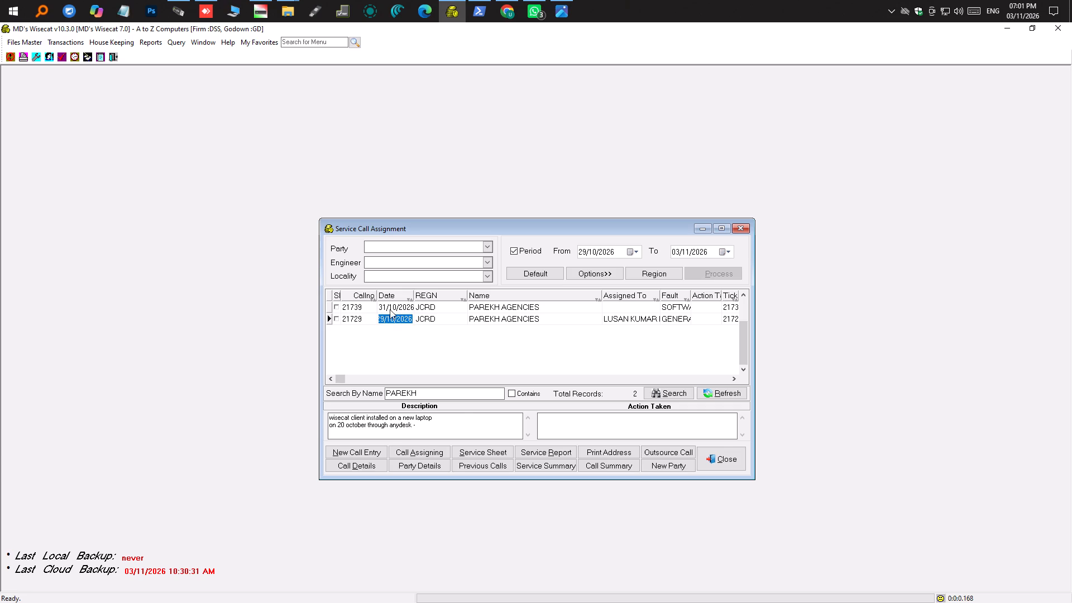
{"action": "left_click", "coordinate": [390, 309]}
{"action": "left_click", "coordinate": [390, 318]}
{"action": "left_click", "coordinate": [390, 308]}
{"action": "left_click", "coordinate": [390, 316]}
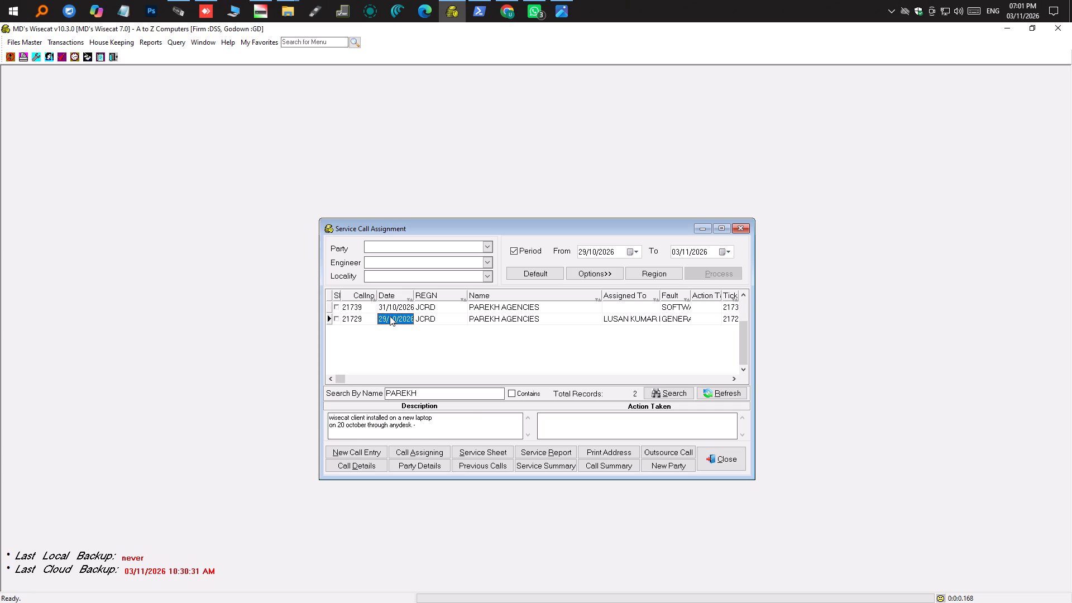
{"action": "left_click", "coordinate": [390, 309]}
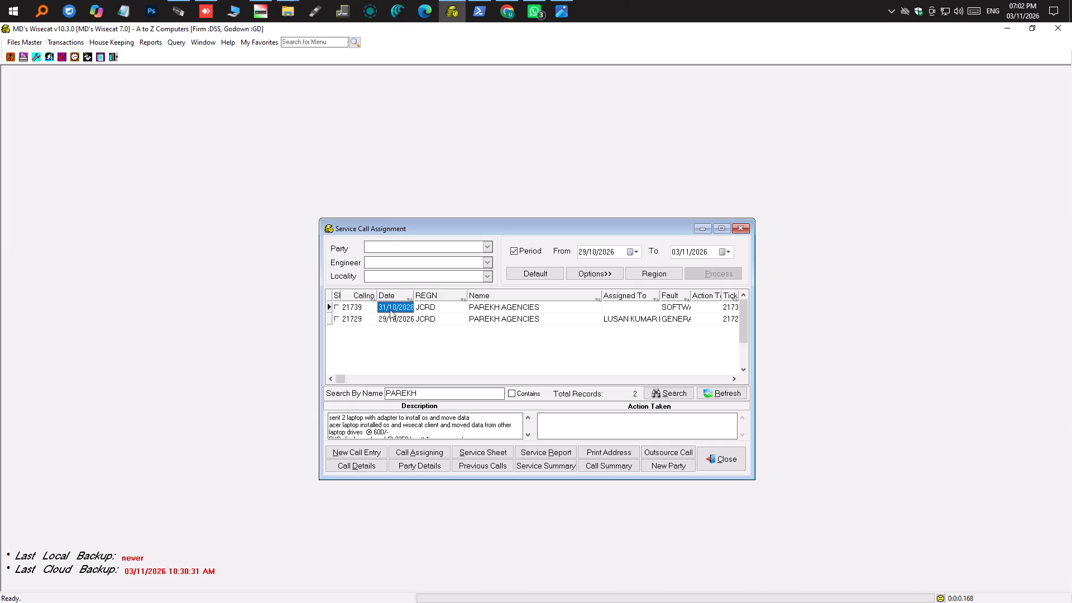
{"action": "left_click", "coordinate": [375, 463]}
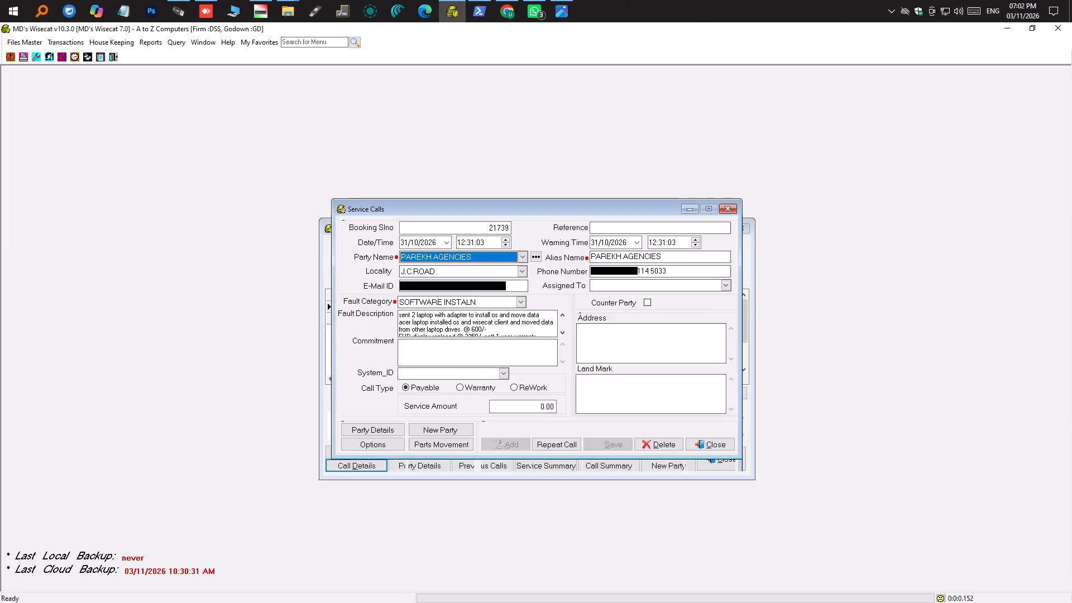
{"action": "triple_click", "coordinate": [559, 331]}
{"action": "double_click", "coordinate": [559, 331]}
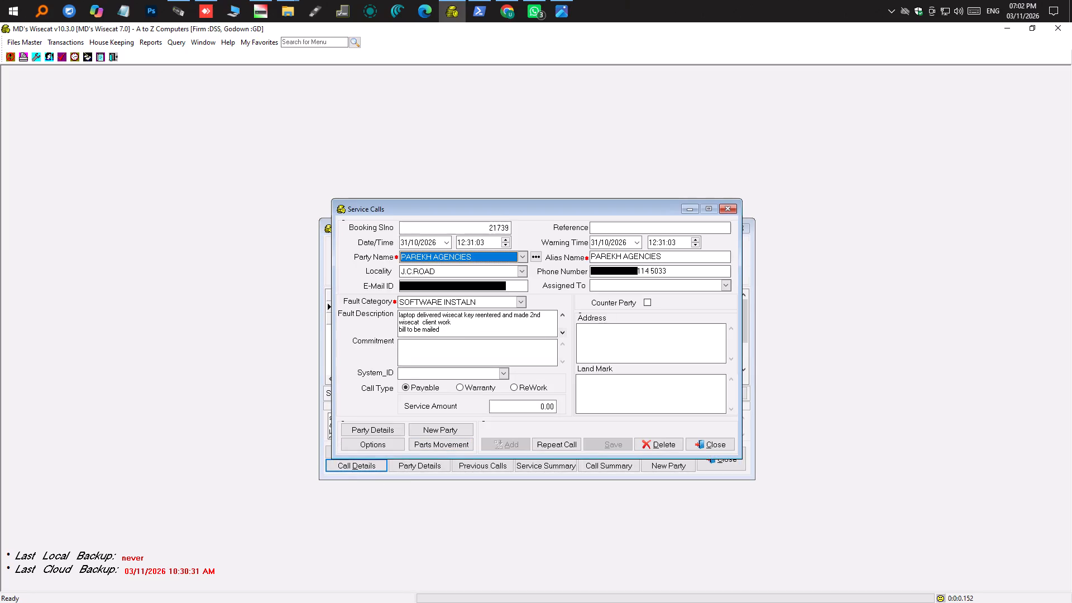
{"action": "left_click", "coordinate": [450, 321]}
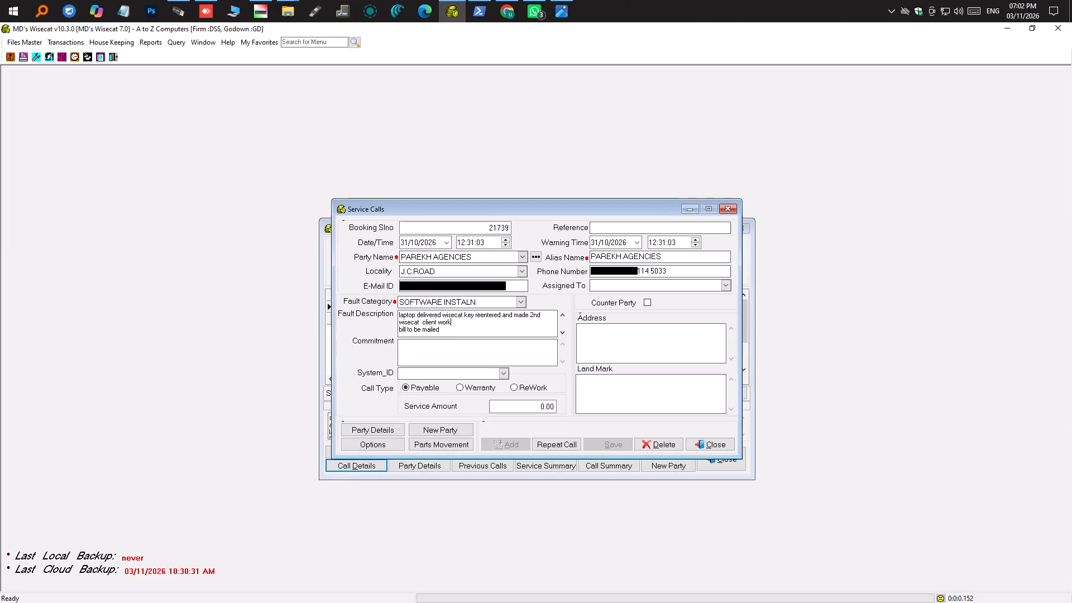
{"action": "key", "text": "shift+Return"}
{"action": "type", "text": "2nd laptop"}
{"action": "key", "text": "space"}
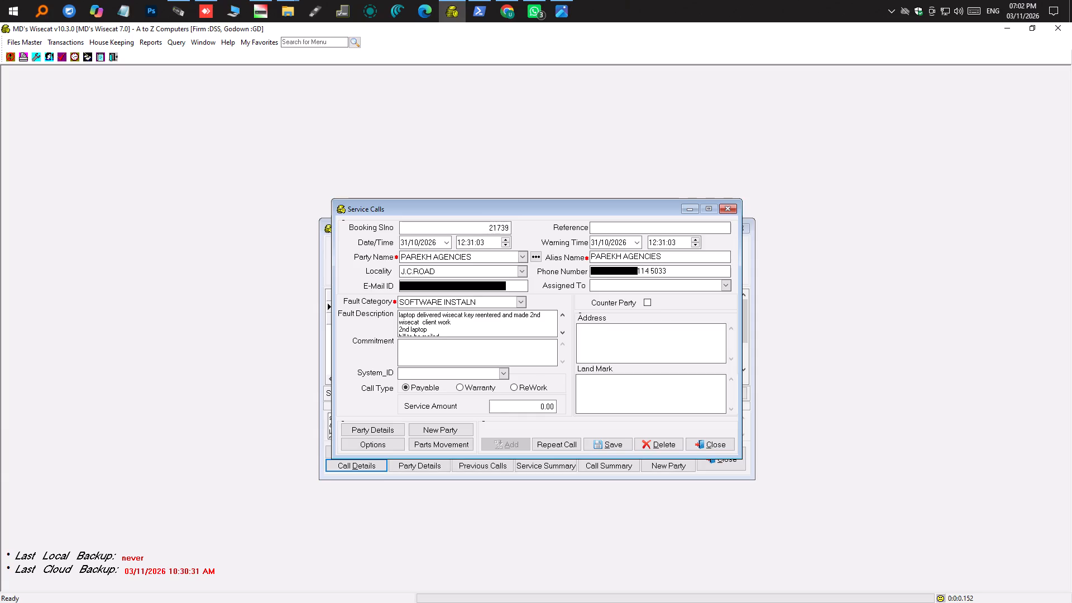
{"action": "key", "text": "w"}
{"action": "key", "text": "BackSpace"}
{"action": "type", "text": "parekh d"}
{"action": "key", "text": "BackSpace"}
{"action": "type", "text": "said to keep it no"}
{"action": "type", "text": "t require"}
Continue the 2nd laptop line with "- its a pentium processor kb problem battery problem laptop".
{"action": "type", "text": "- its a"}
{"action": "key", "text": "space"}
{"action": "type", "text": "pentium"}
{"action": "key", "text": "space"}
{"action": "type", "text": "processor"}
{"action": "key", "text": "space"}
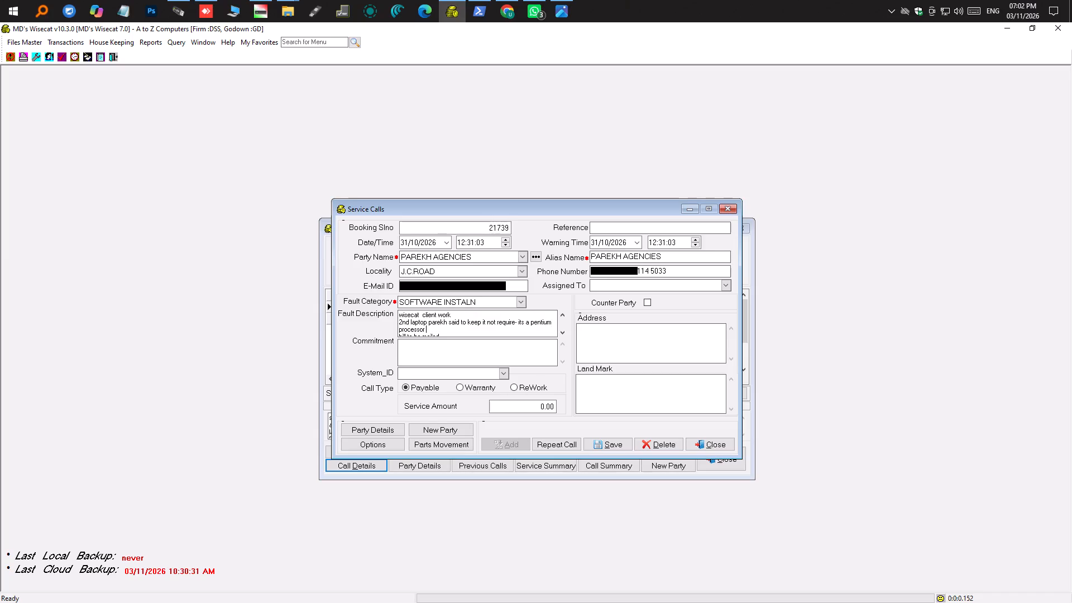
{"action": "type", "text": "kb"}
{"action": "key", "text": "space"}
{"action": "type", "text": "problem"}
{"action": "key", "text": "space"}
{"action": "type", "text": "battery problem laptop"}
{"action": "key", "text": "space"}
Check the end of the fault description, then save call 21739 and close its details.
{"action": "key", "text": "Down"}
{"action": "key", "text": "Down"}
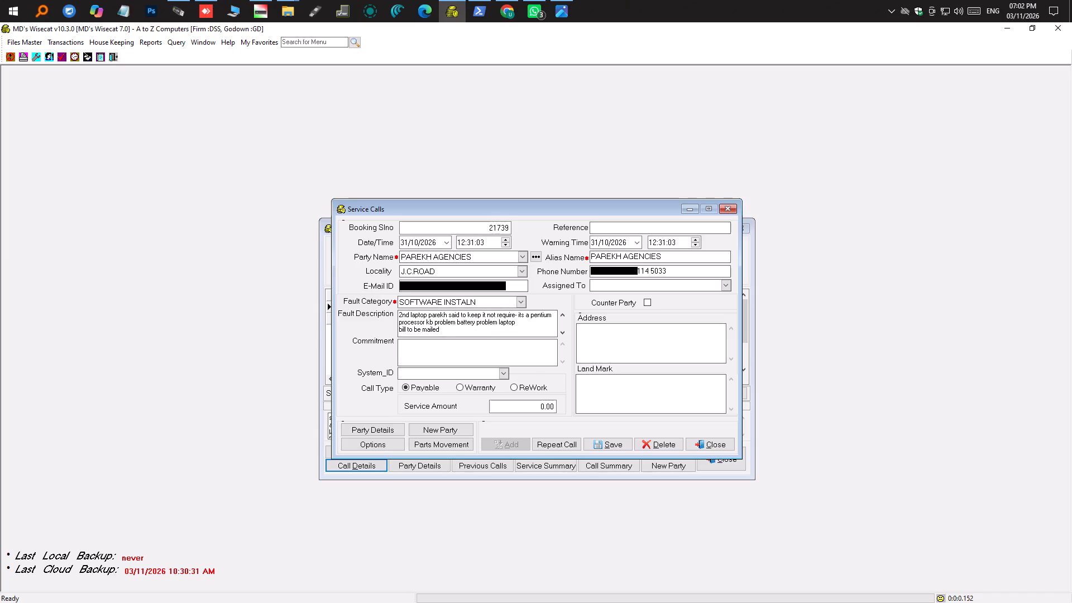
{"action": "left_click", "coordinate": [612, 449]}
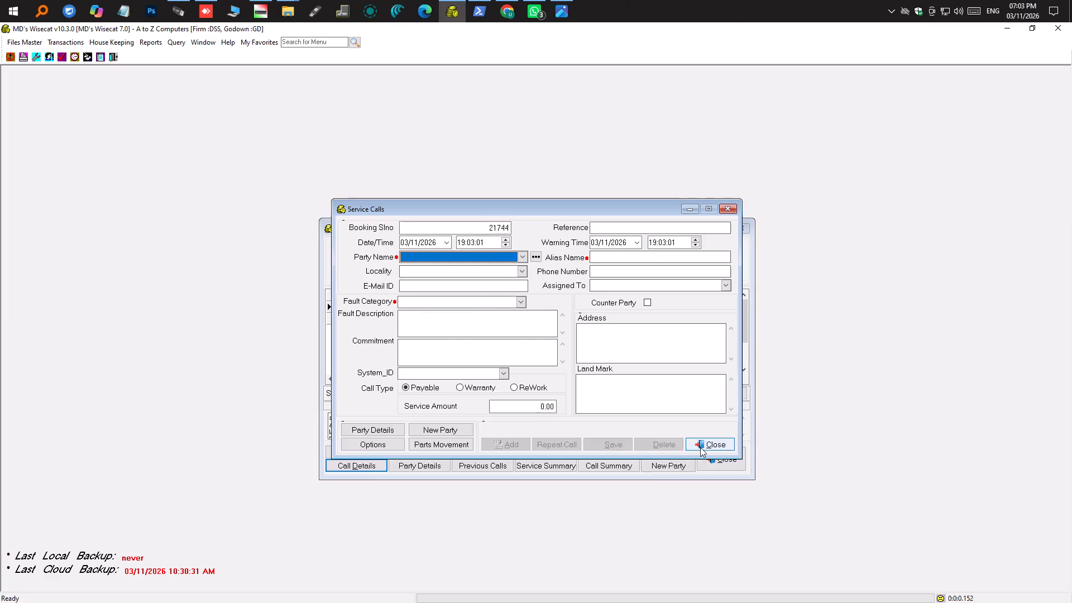
{"action": "left_click", "coordinate": [700, 447]}
Clear the PAREKH name search so the service call list is unfiltered.
{"action": "left_click_drag", "start_coordinate": [424, 390], "coordinate": [285, 387]}
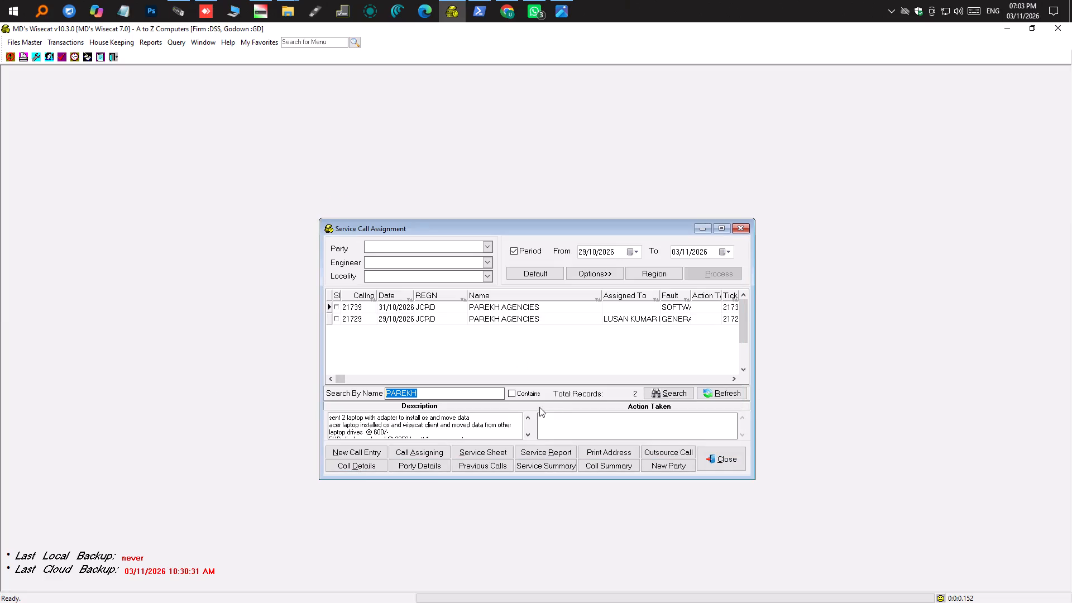
{"action": "key", "text": "BackSpace"}
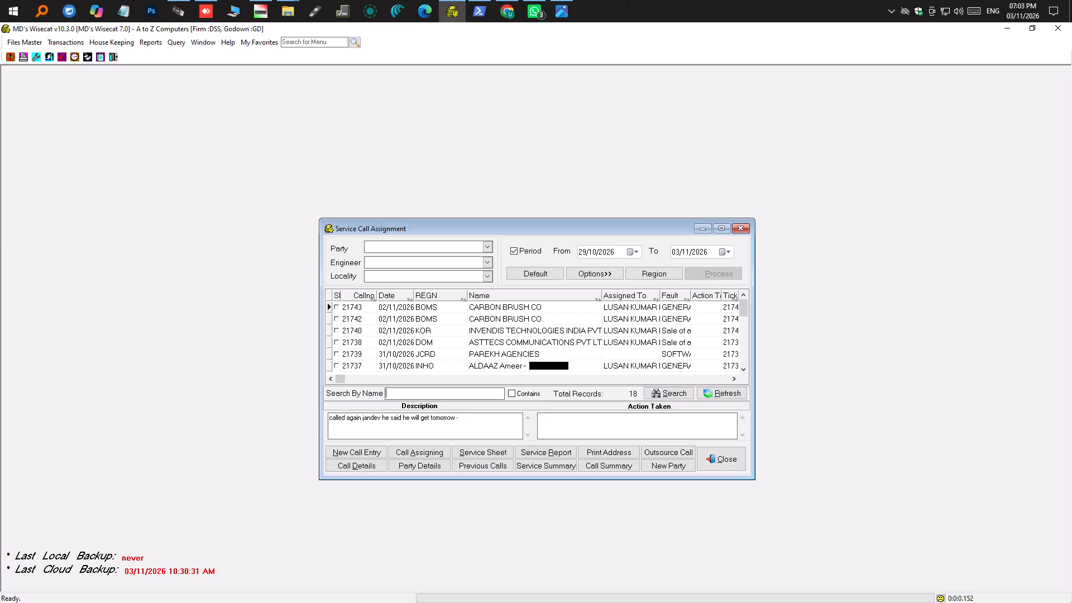
Start a new service call entry for COUNTER PARTY with the alias name ROHAN.
{"action": "left_click", "coordinate": [363, 450]}
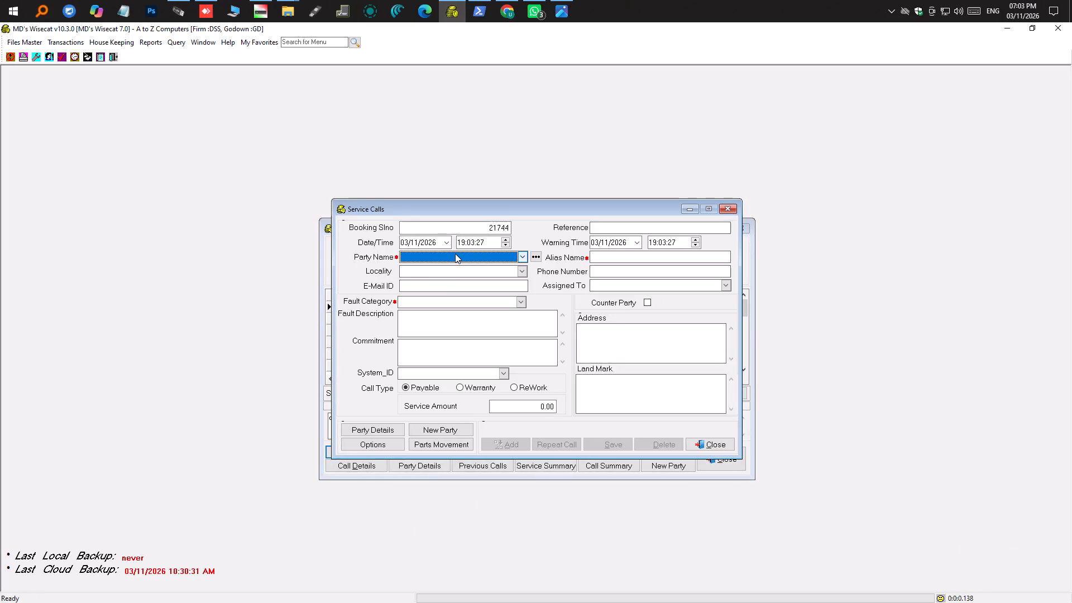
{"action": "left_click", "coordinate": [455, 253]}
{"action": "type", "text": "counter"}
{"action": "key", "text": "Return"}
{"action": "key", "text": "Tab"}
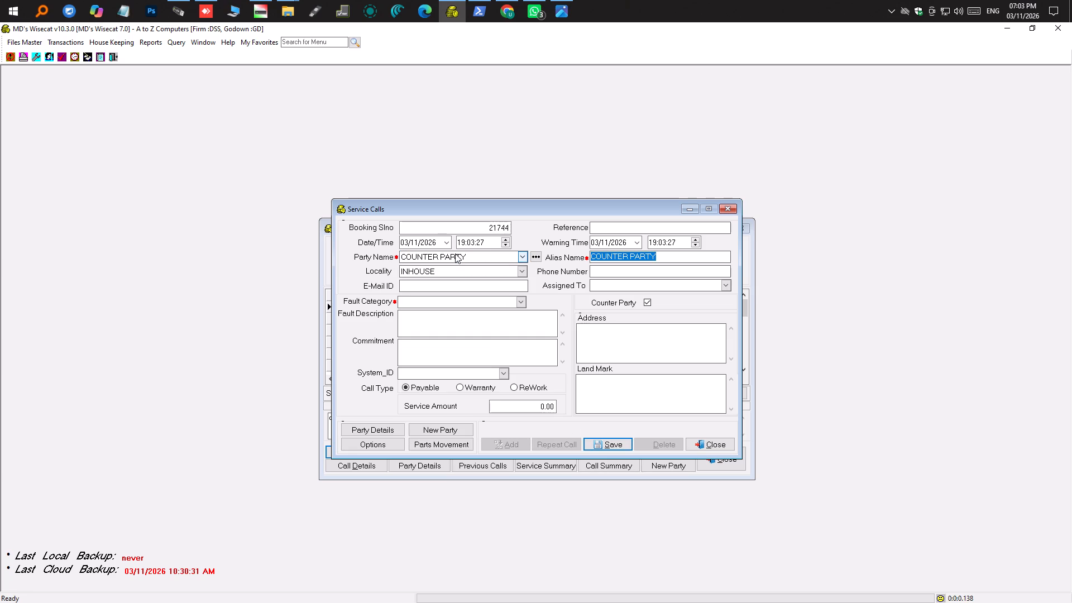
{"action": "type", "text": "ROHAN"}
{"action": "key", "text": "Tab"}
{"action": "key", "text": "Tab"}
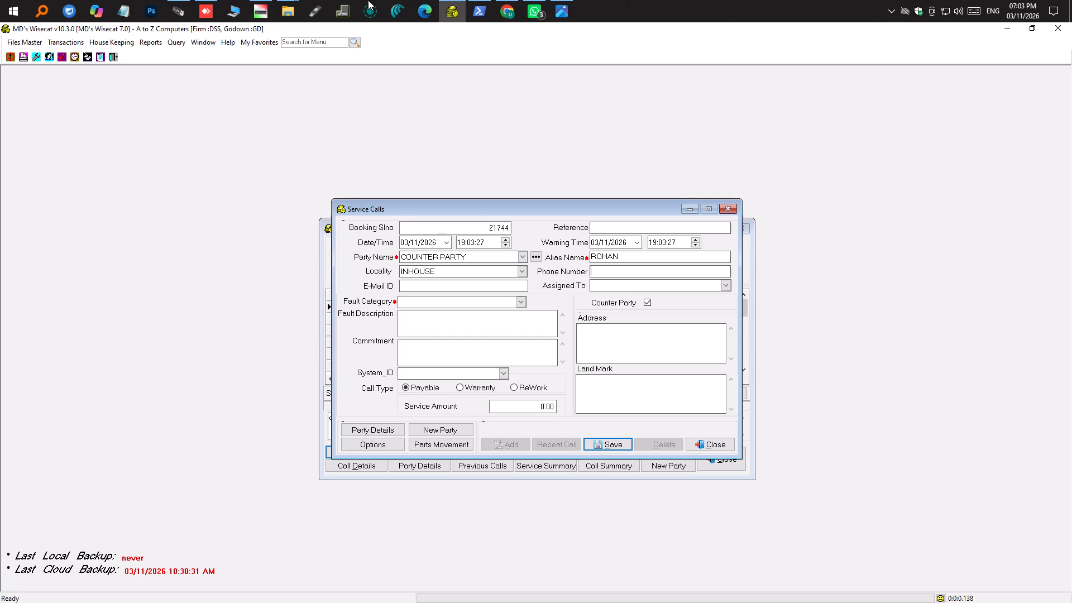
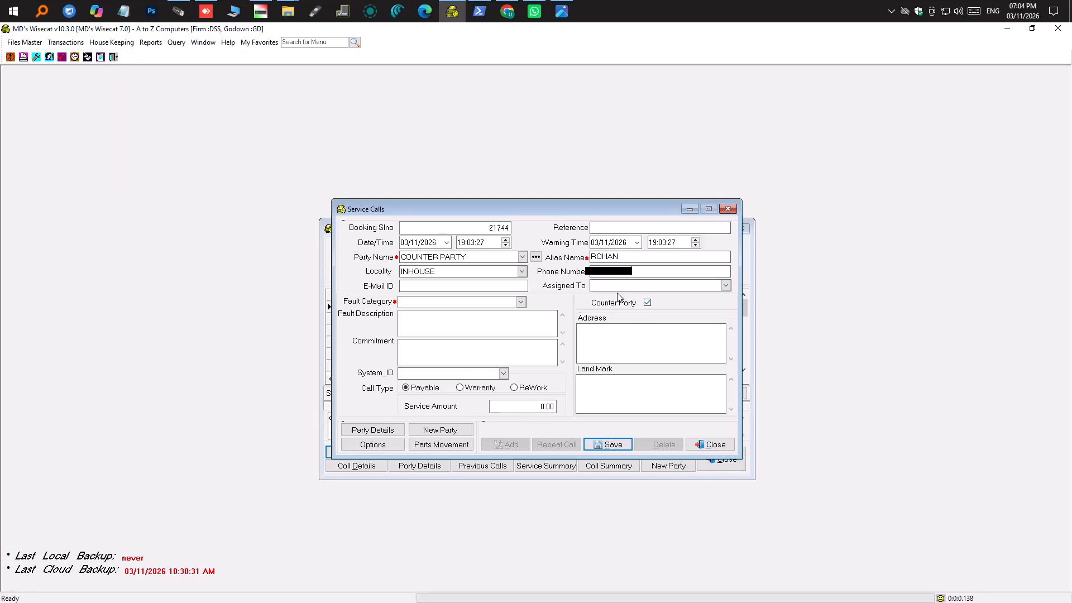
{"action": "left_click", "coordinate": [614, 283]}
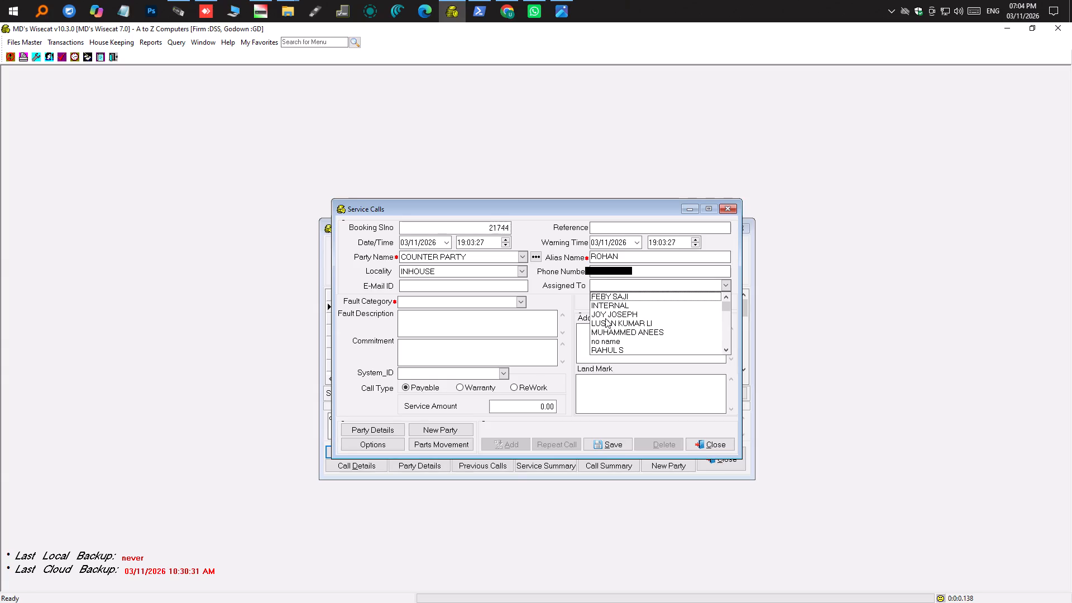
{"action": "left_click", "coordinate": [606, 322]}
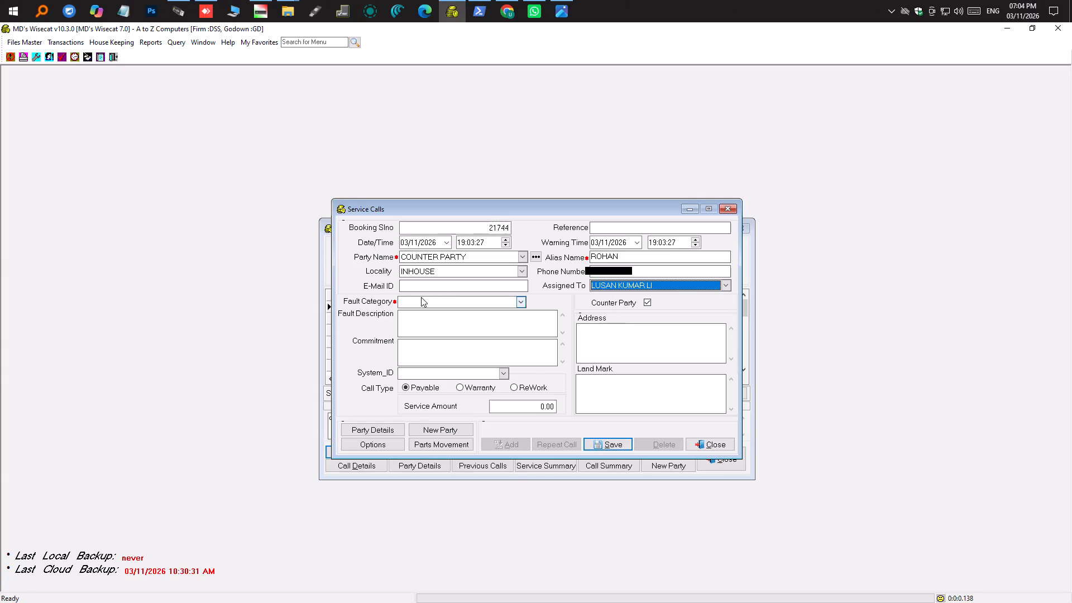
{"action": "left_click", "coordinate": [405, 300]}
Assign the ROHAN counter party service call to RAHUL.
{"action": "left_click", "coordinate": [597, 286]}
{"action": "type", "text": "RAHUL"}
{"action": "left_click", "coordinate": [602, 332]}
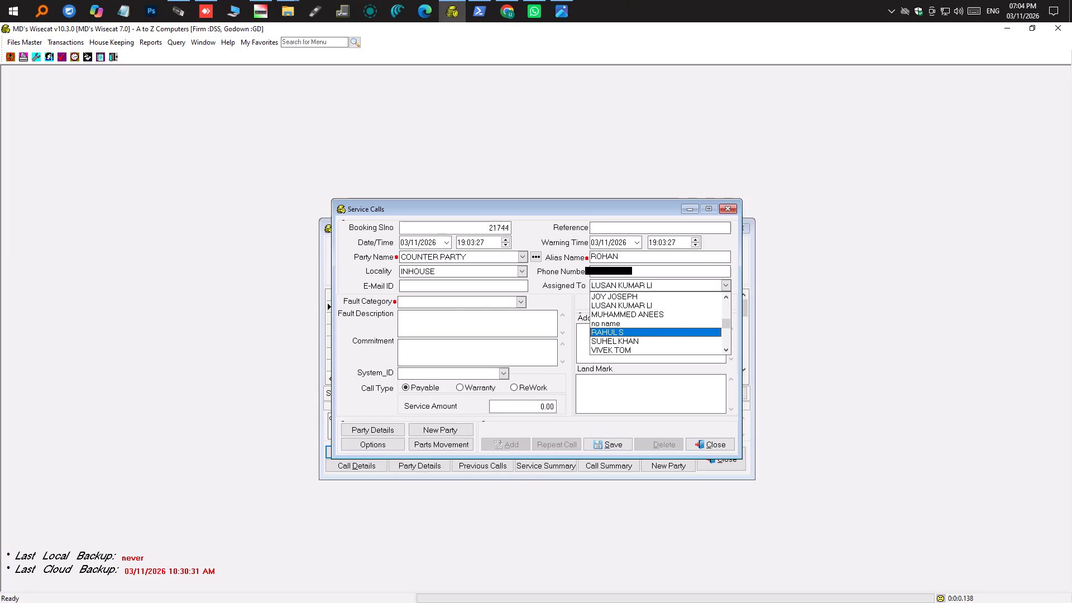
Find the SALE entries among the fault categories for the ROHAN service call.
{"action": "left_click", "coordinate": [439, 304]}
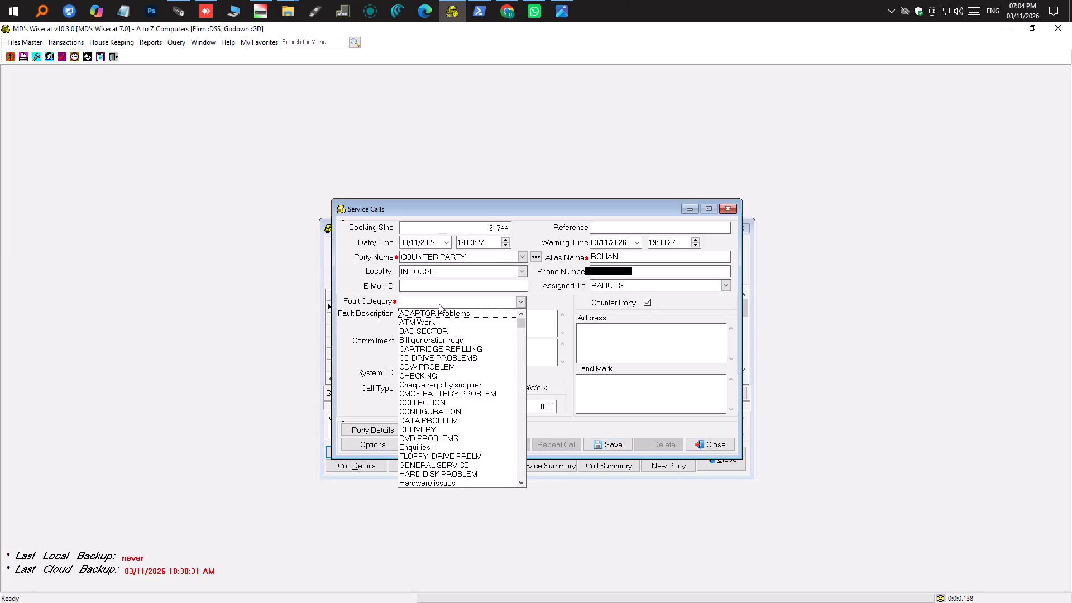
{"action": "type", "text": "SALE"}
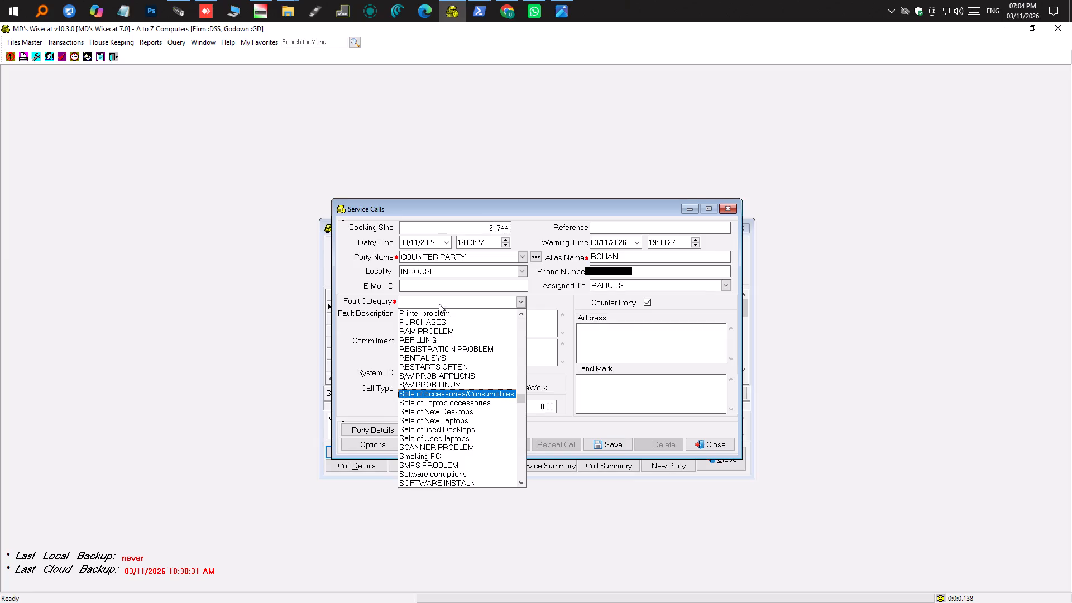
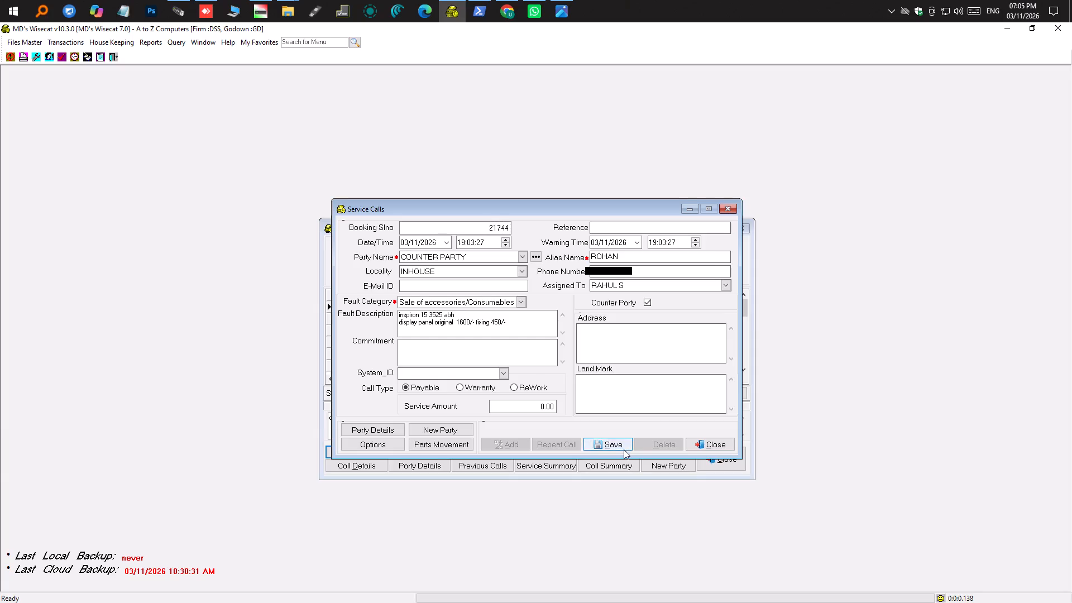
Save the ROHAN counter party service call and close its entry form.
{"action": "left_click", "coordinate": [610, 444]}
{"action": "left_click", "coordinate": [712, 443]}
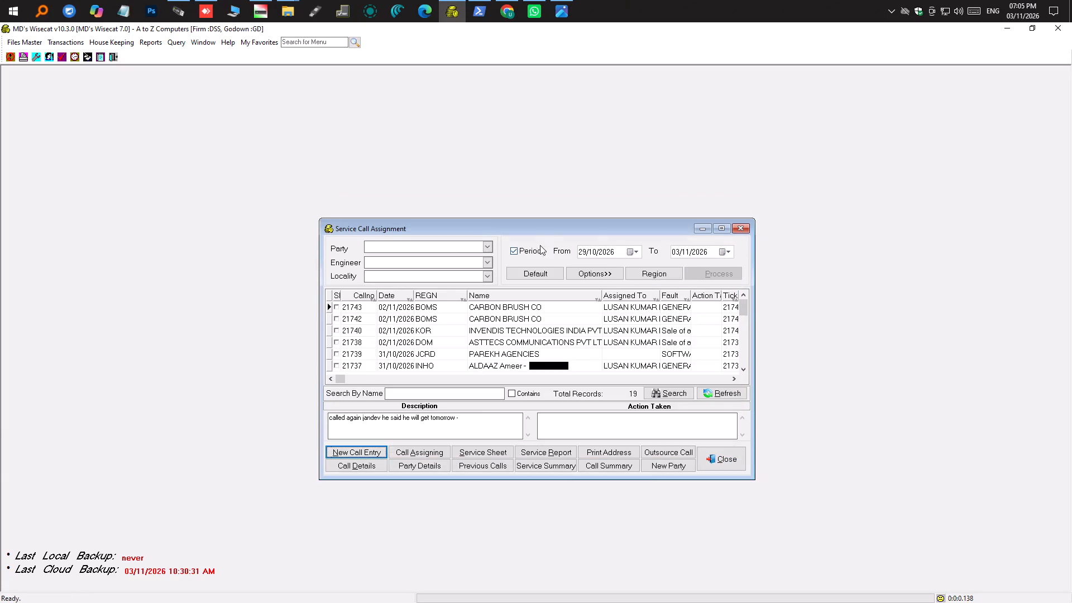
List the service calls from 03/11/2026 onward and set the ROHAN call's priority to 5.
{"action": "left_click", "coordinate": [636, 252]}
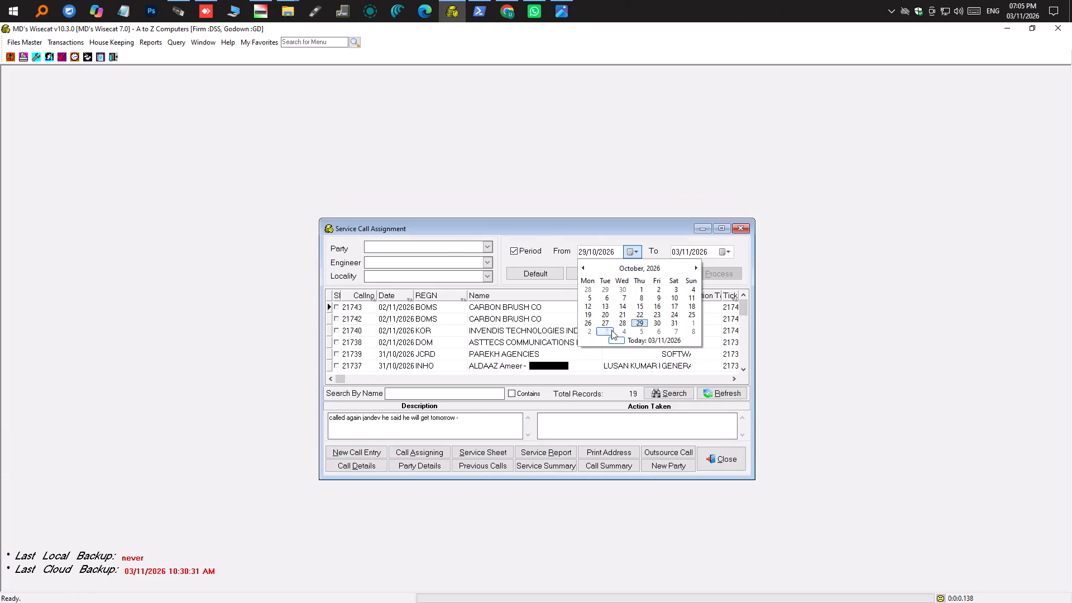
{"action": "left_click", "coordinate": [611, 330]}
{"action": "left_click", "coordinate": [714, 273]}
{"action": "right_click", "coordinate": [471, 309]}
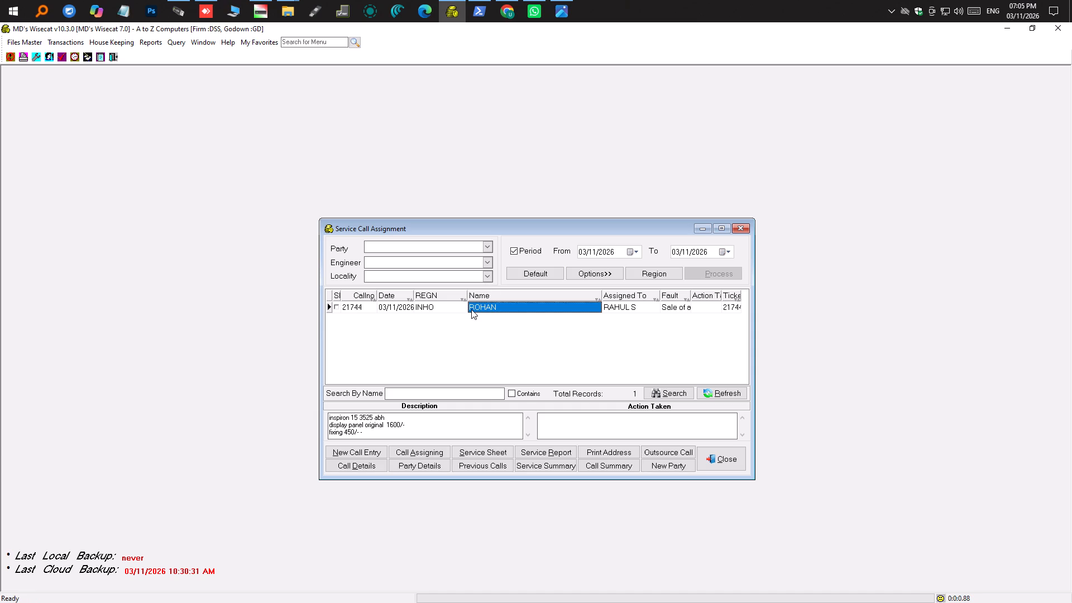
{"action": "left_click", "coordinate": [492, 437]}
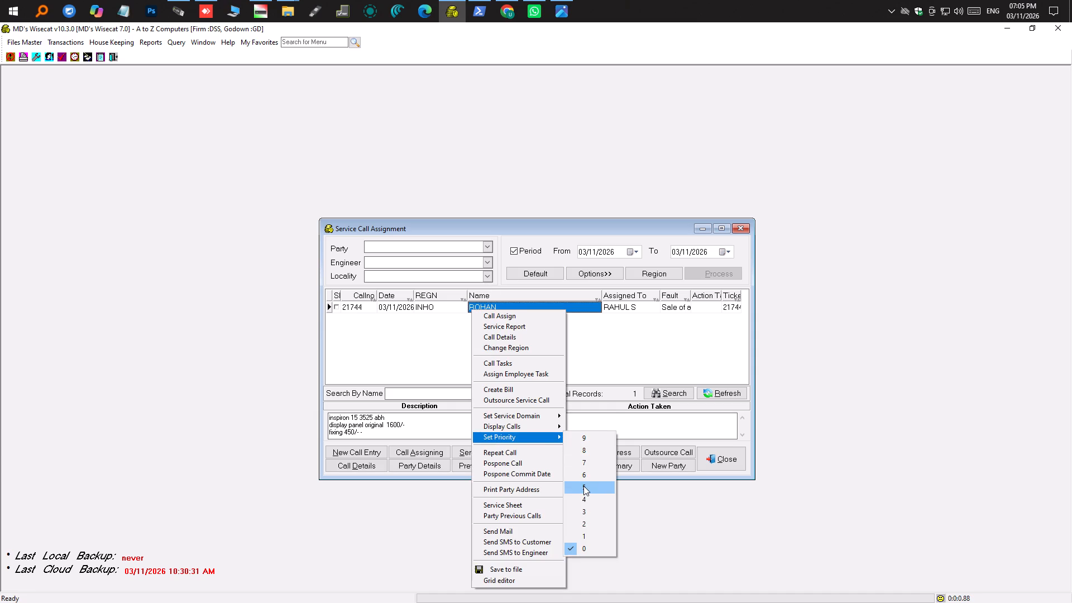
{"action": "left_click", "coordinate": [583, 486]}
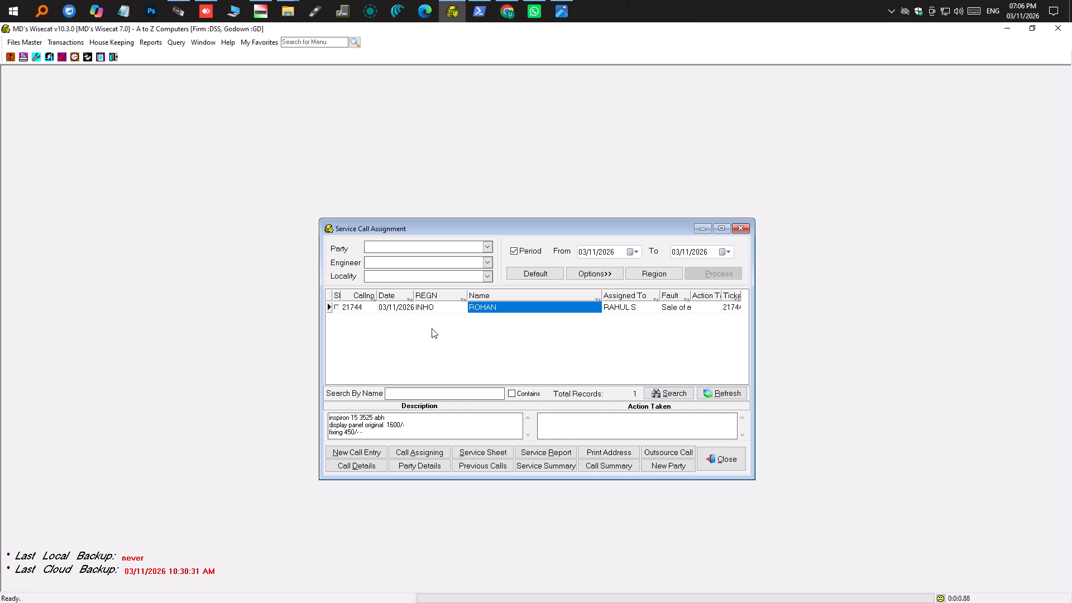
Remove the period restriction from the service call list and search it by name for ASTT.
{"action": "left_click", "coordinate": [523, 253]}
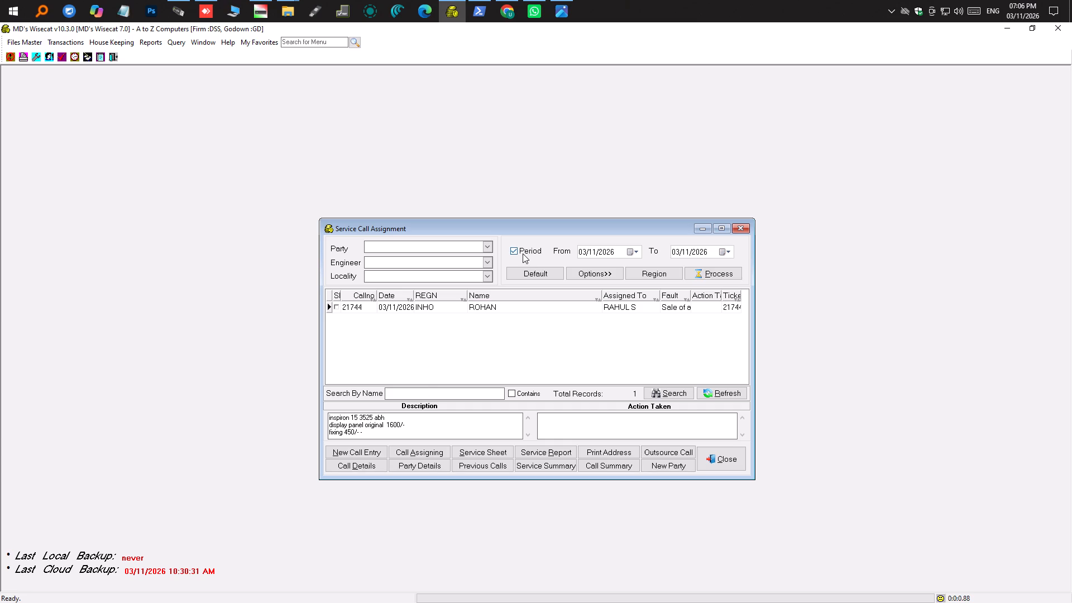
{"action": "left_click", "coordinate": [734, 277]}
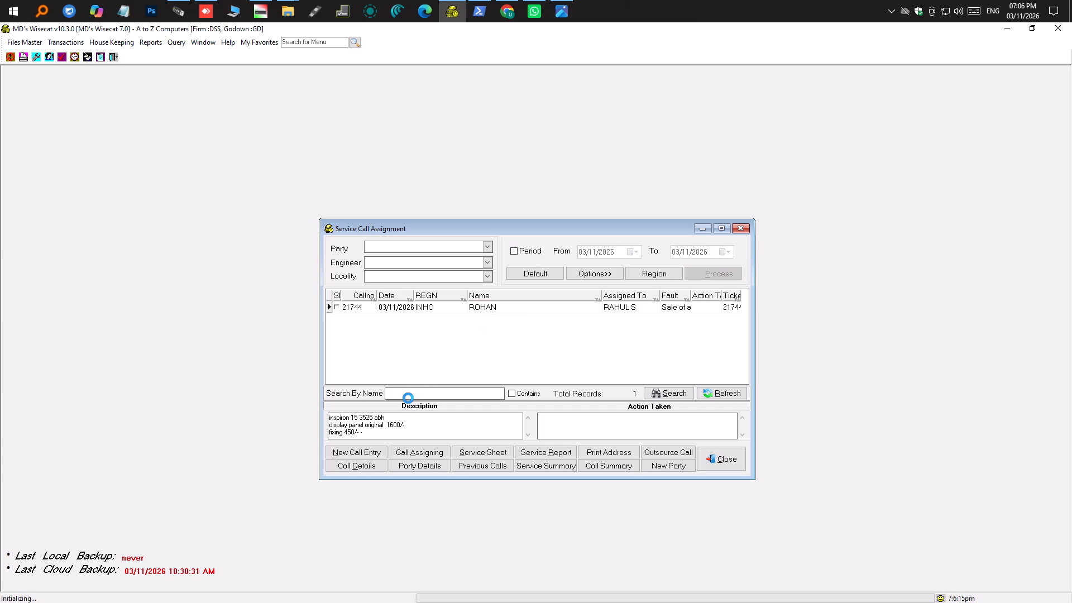
{"action": "left_click", "coordinate": [408, 394]}
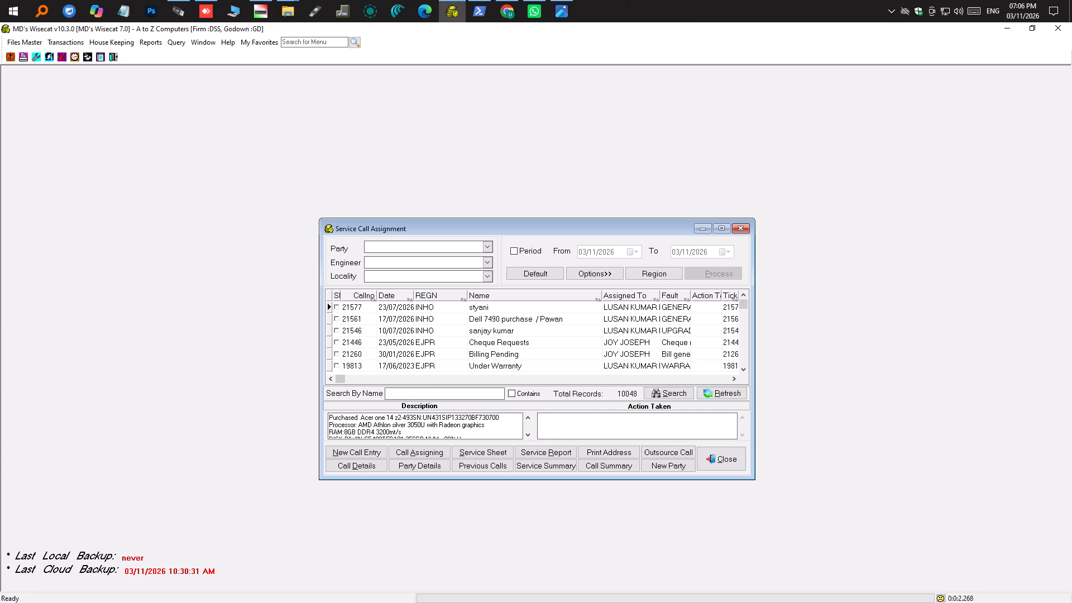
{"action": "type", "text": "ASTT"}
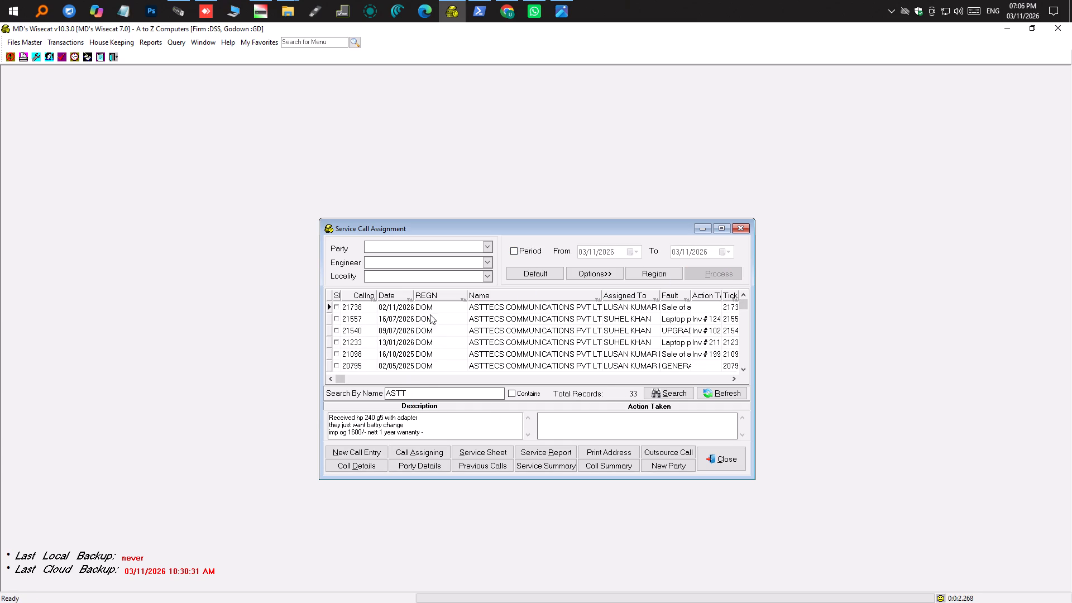
Review the newest ASTTECS COMMUNICATIONS service calls in the list, ending on call 21738.
{"action": "left_click", "coordinate": [396, 310]}
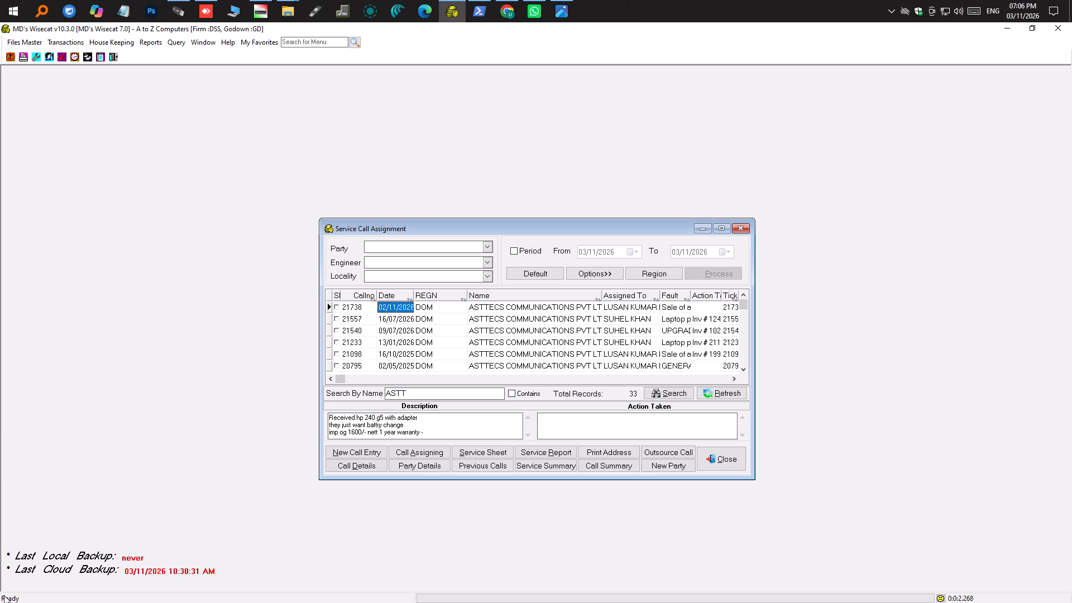
{"action": "left_click", "coordinate": [411, 320]}
{"action": "left_click", "coordinate": [405, 313]}
{"action": "left_click", "coordinate": [405, 308]}
Switch to the Photos window with the WhatsApp image of the service tag label and close it.
{"action": "left_click", "coordinate": [558, 4]}
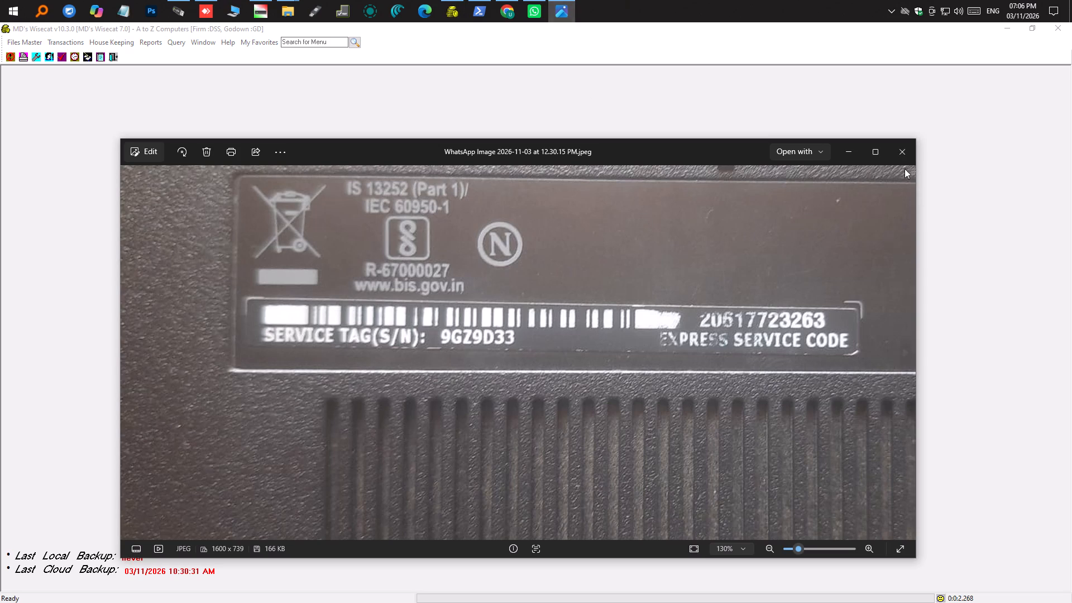
{"action": "left_click", "coordinate": [895, 142]}
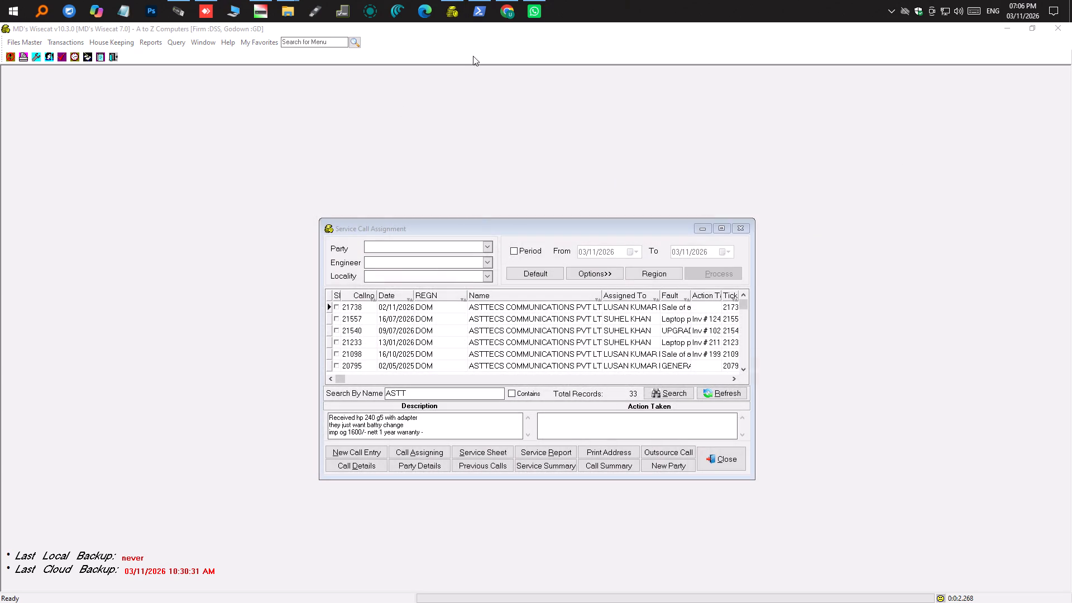